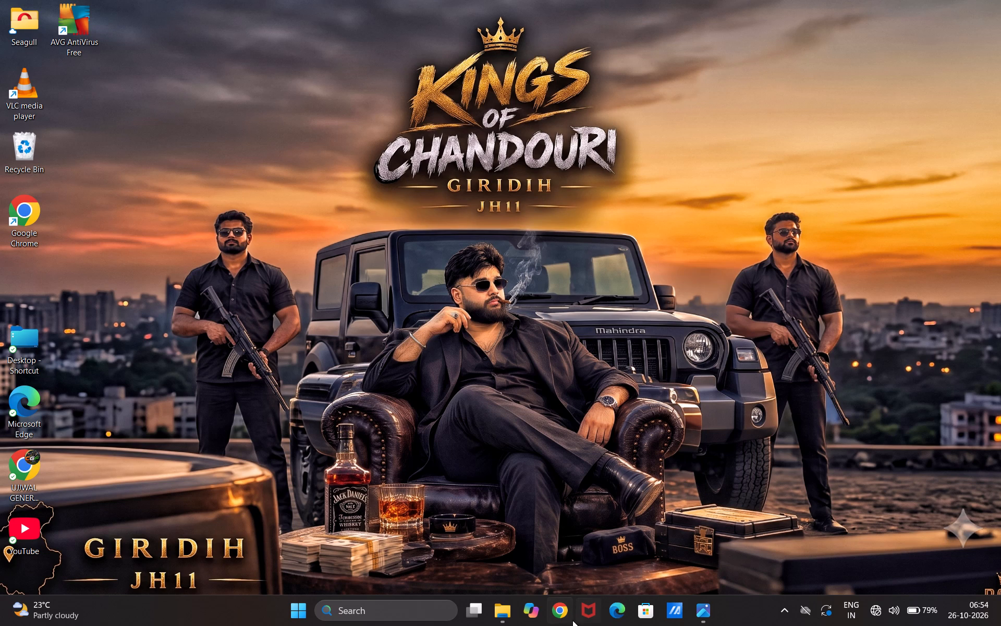
# Open Chrome with the general store profile and go to the Log10 shortcut site.
pyautogui.click(561, 609)
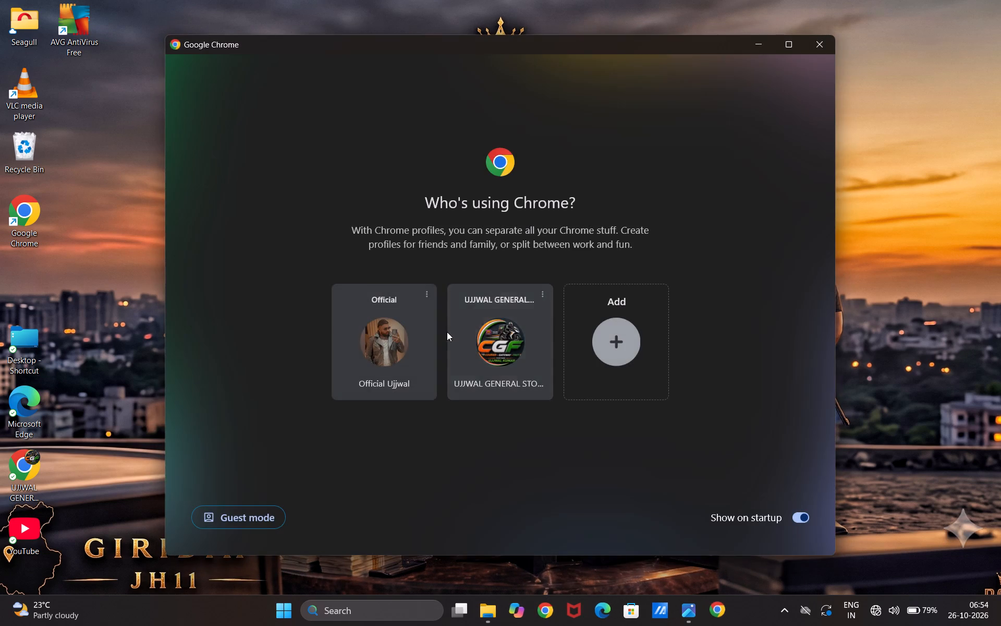
pyautogui.click(495, 323)
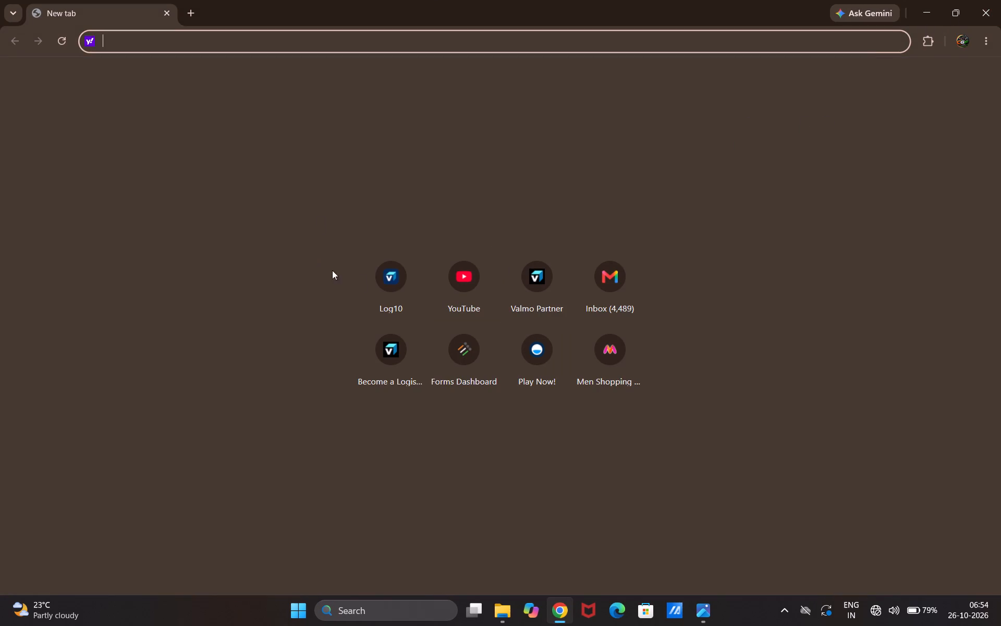
pyautogui.click(392, 278)
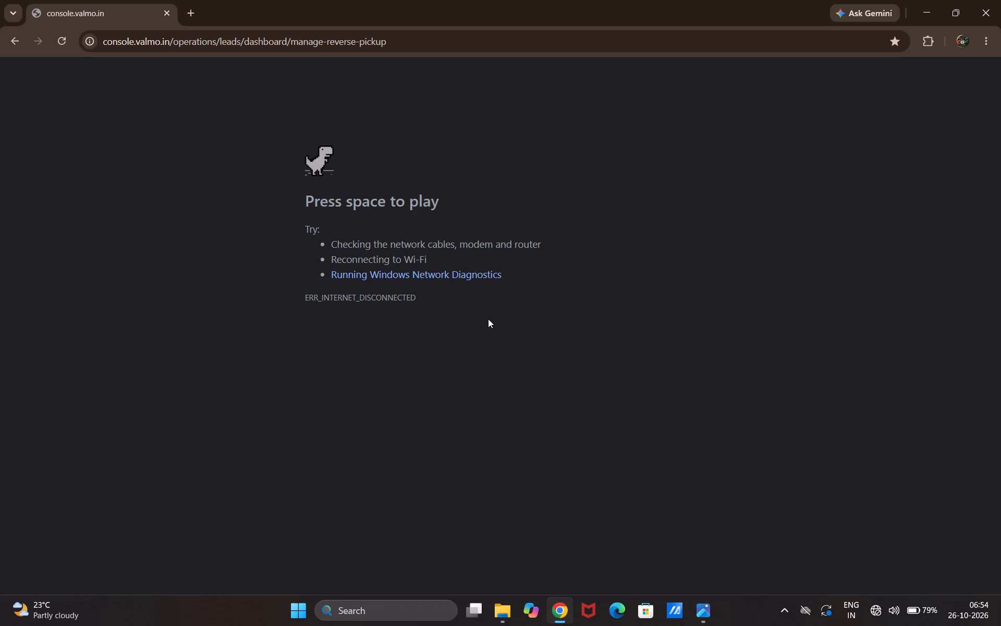
# Bring up the available Wi-Fi networks and get the computer connected to the saved network.
pyautogui.click(875, 606)
pyautogui.click(873, 612)
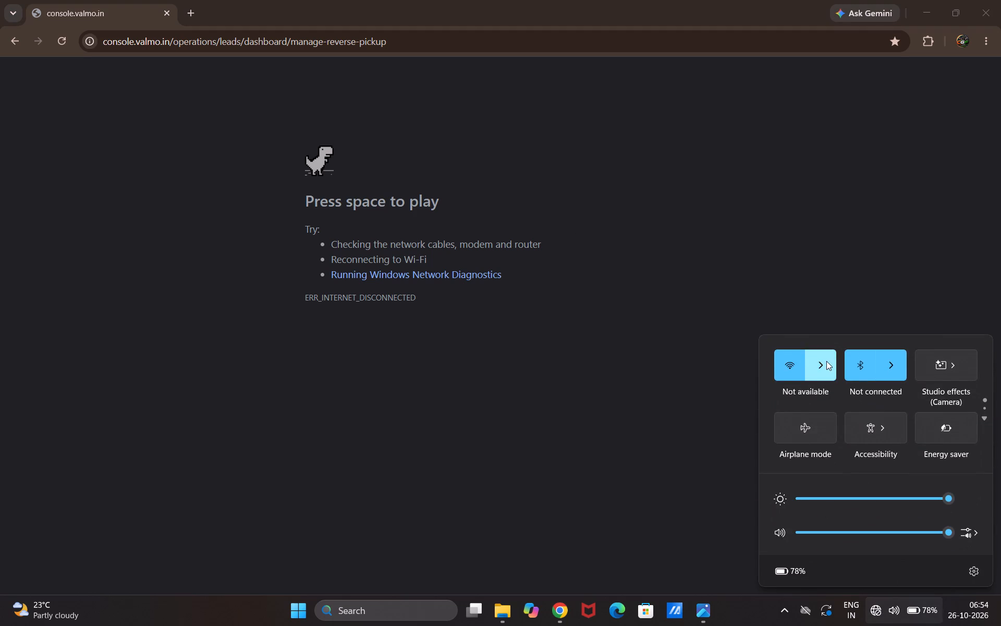
pyautogui.click(826, 361)
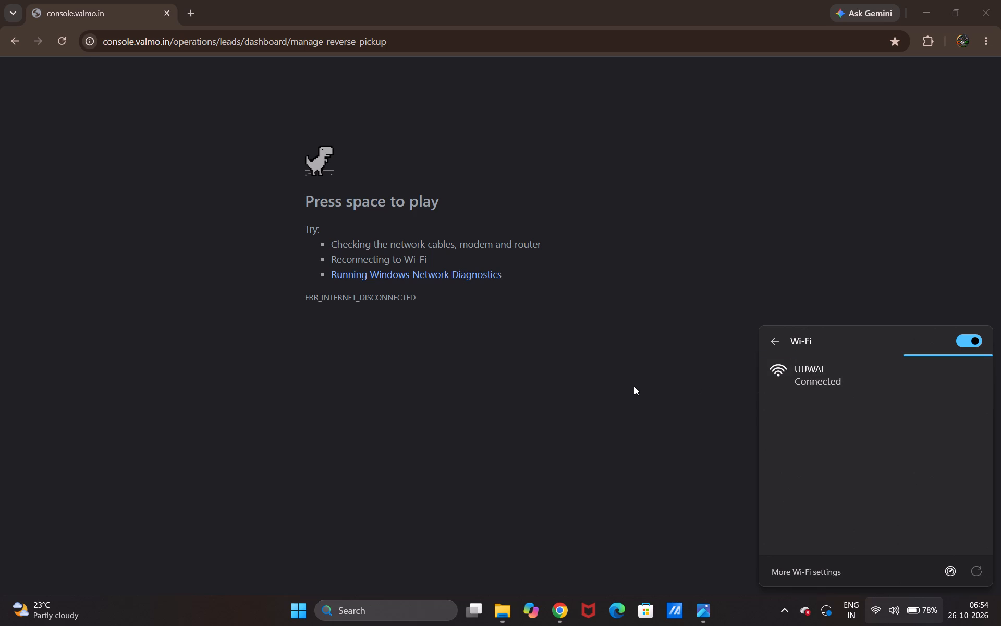
pyautogui.click(645, 361)
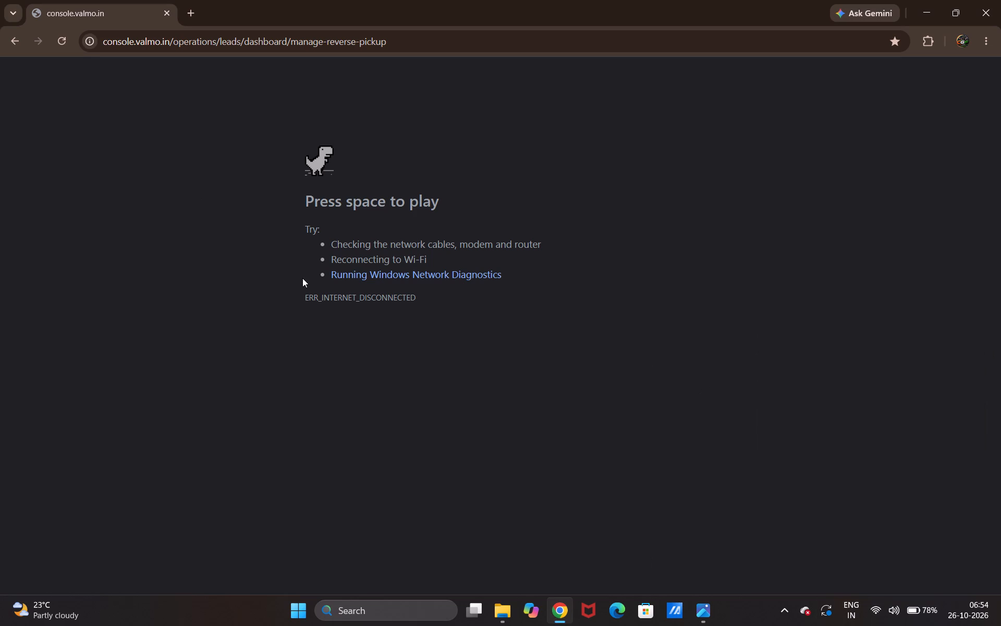
# Reload the Manage Reverse Pickup page of the Valmo console and skim through its reverse pickup list.
pyautogui.click(64, 41)
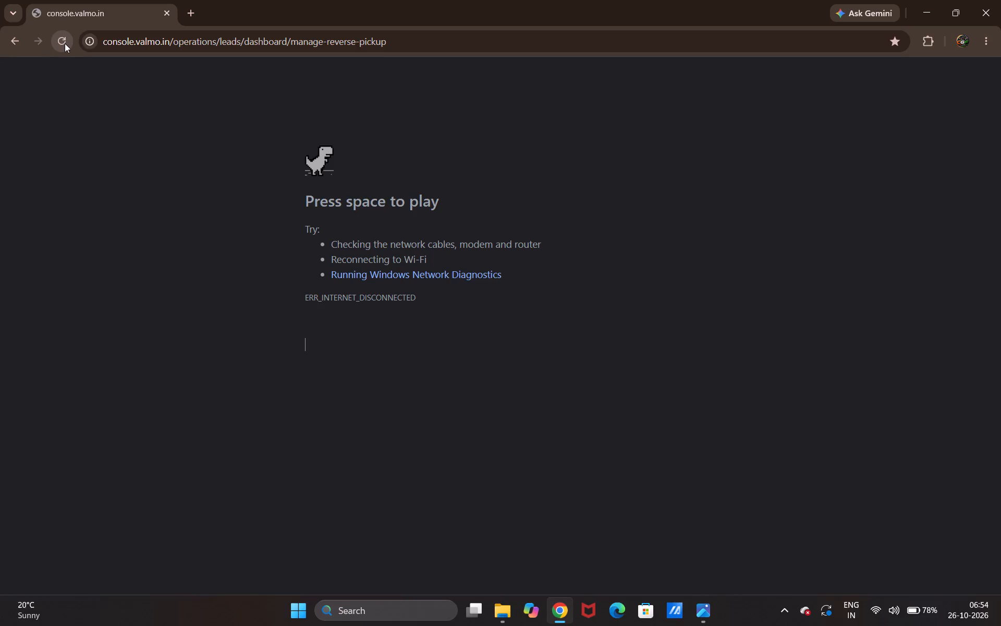
pyautogui.click(64, 43)
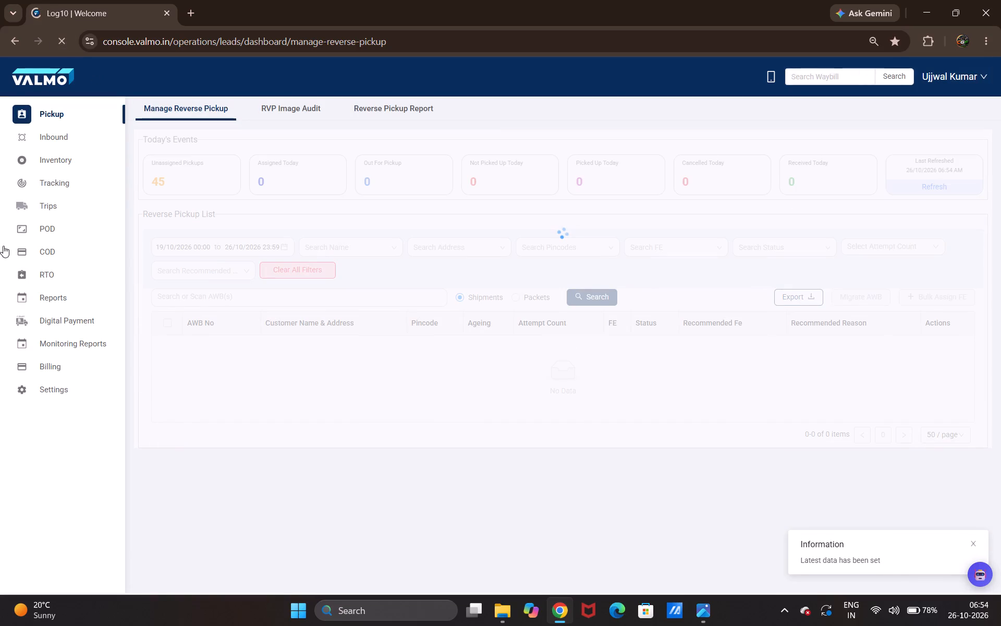
pyautogui.scroll(-9, 344, 275)
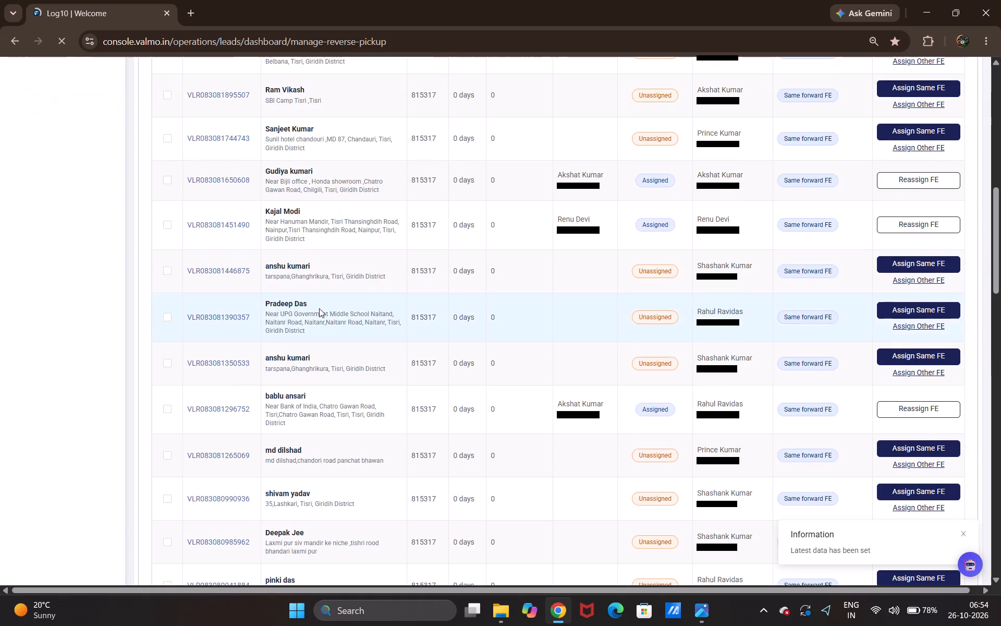
pyautogui.scroll(3, 308, 305)
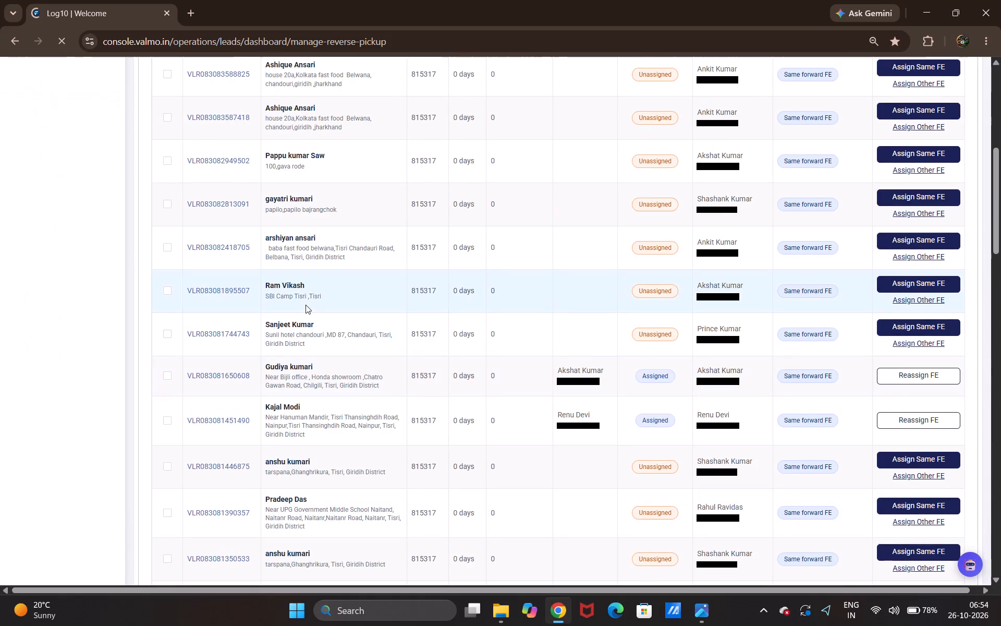
pyautogui.scroll(12, 306, 304)
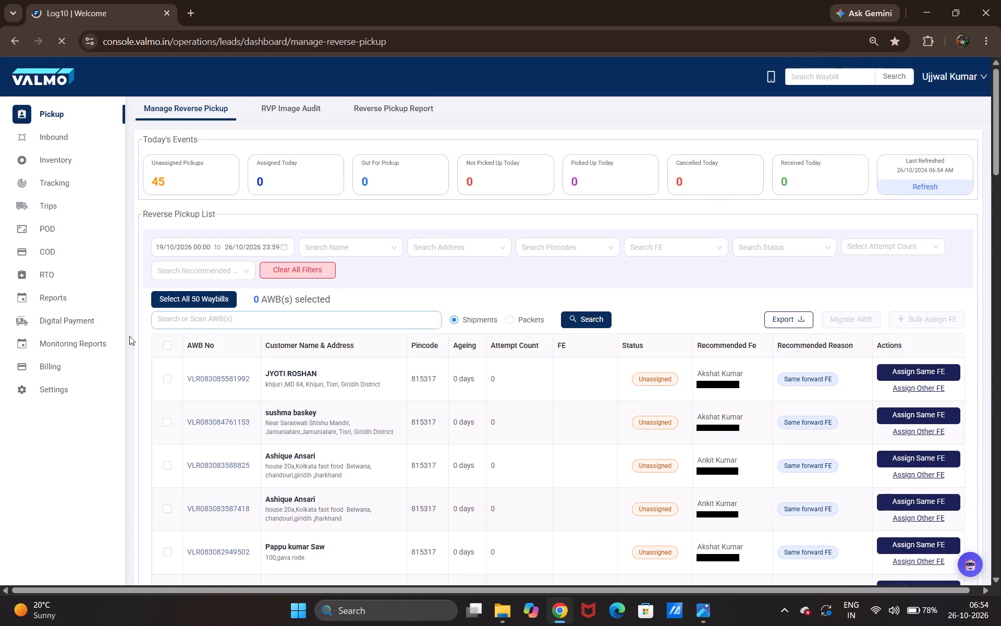
# Check the Trips connection sheets and view the manifest list in the RTO section.
pyautogui.click(54, 202)
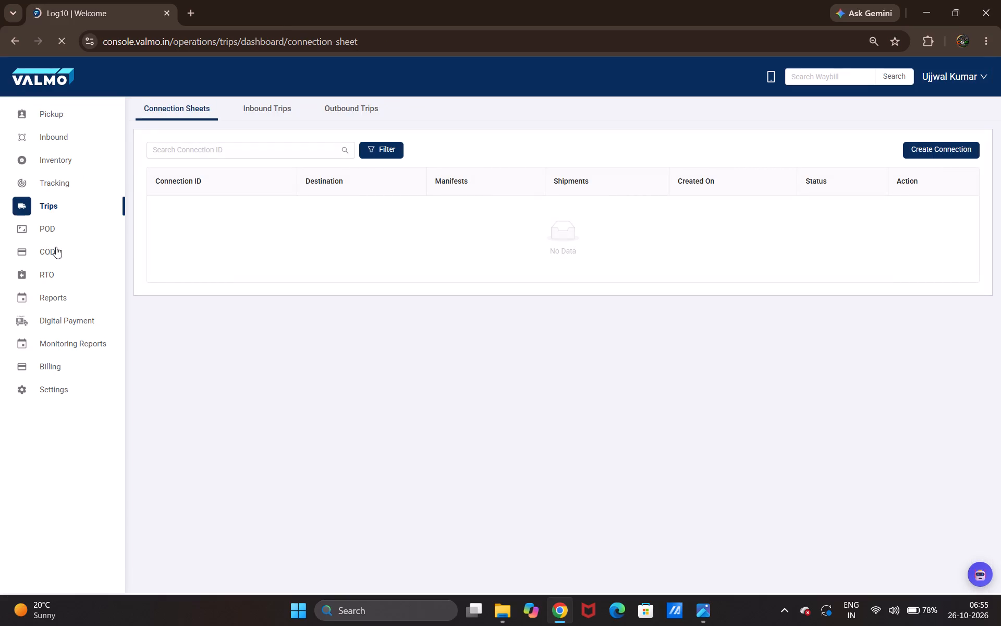
pyautogui.click(50, 269)
pyautogui.click(228, 109)
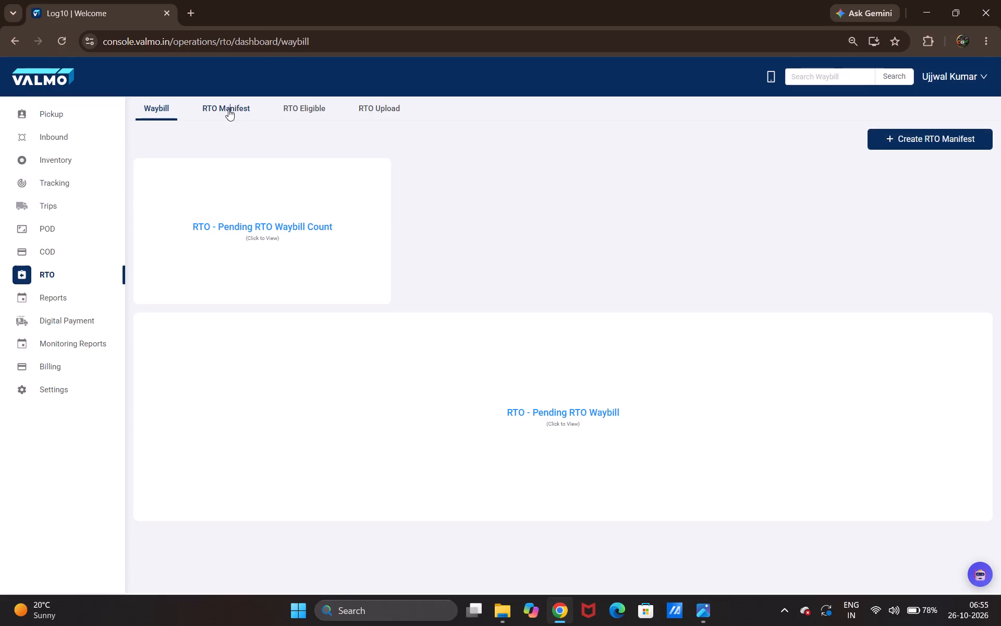
pyautogui.scroll(-1, 259, 276)
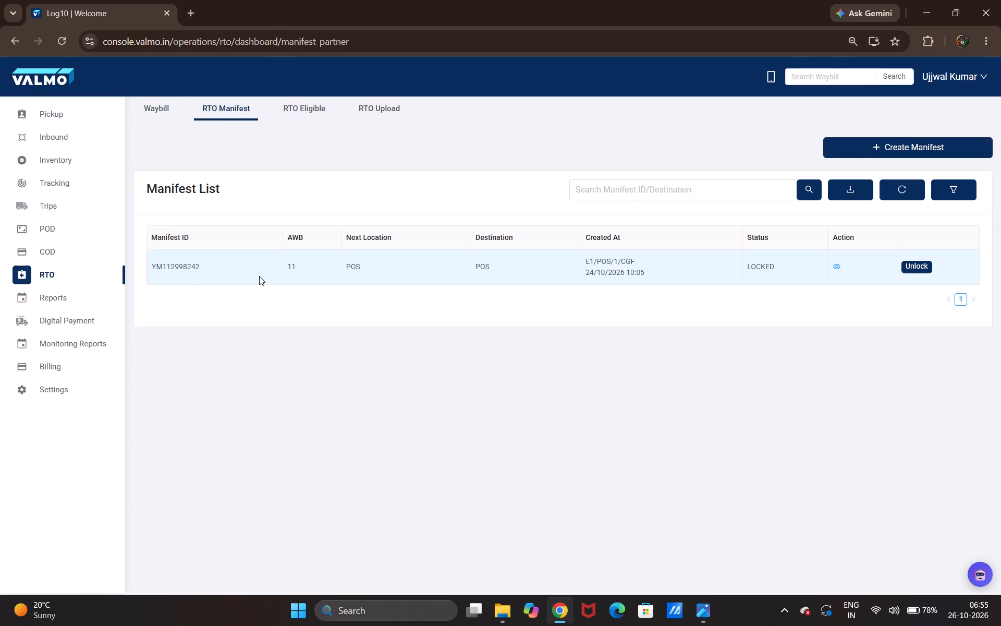
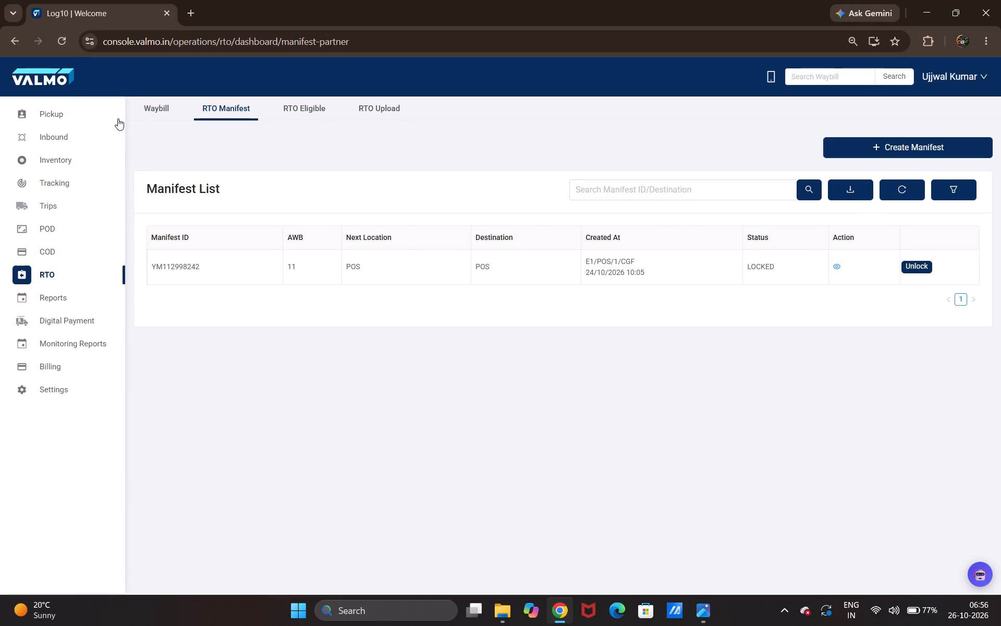
# Create a new connection sheet in Trips with POS as the destination.
pyautogui.click(46, 208)
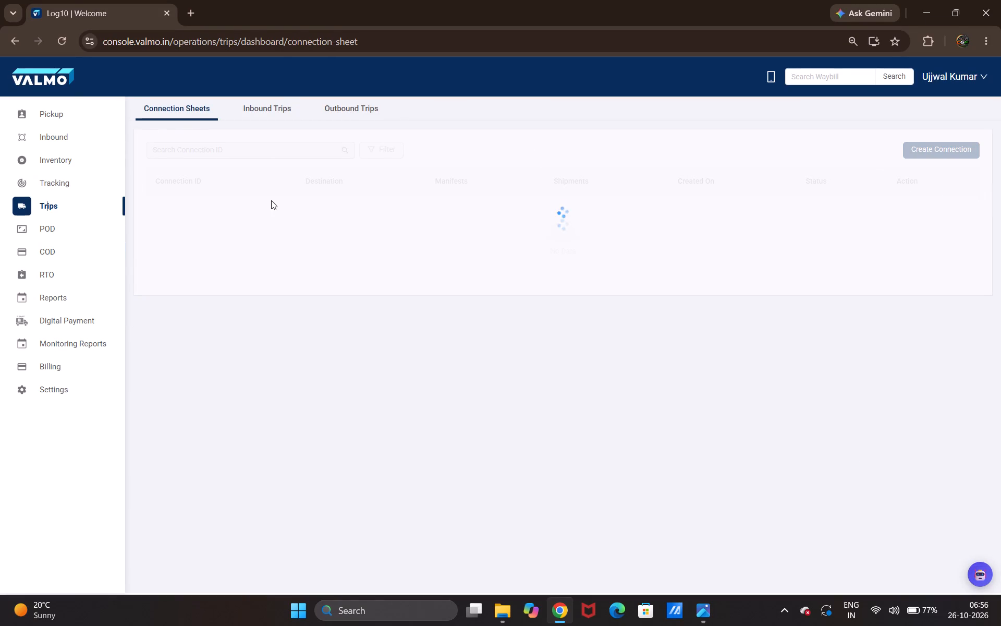
pyautogui.click(223, 154)
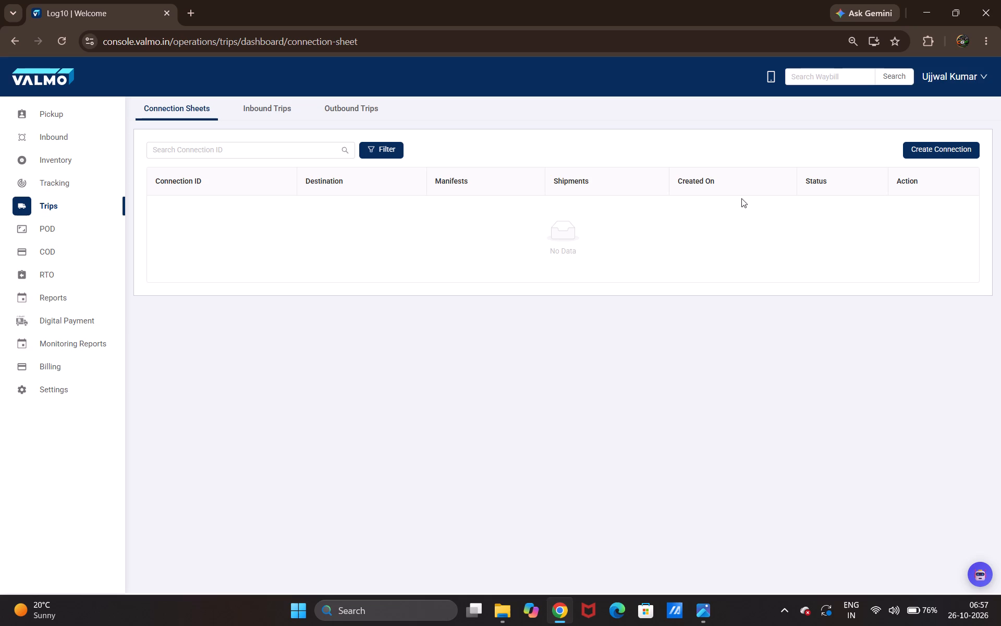
pyautogui.click(251, 112)
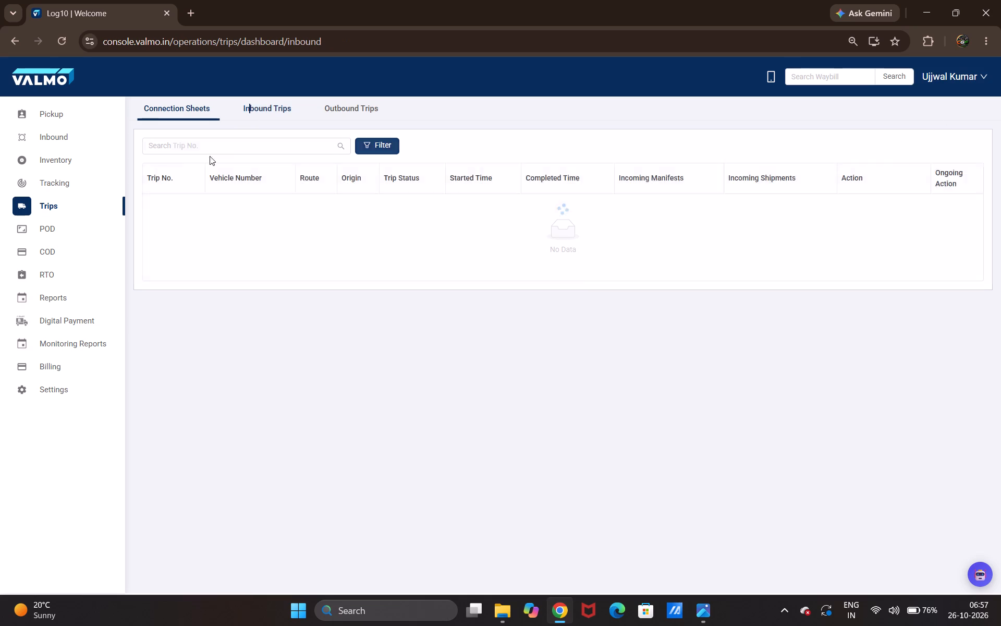
pyautogui.click(192, 105)
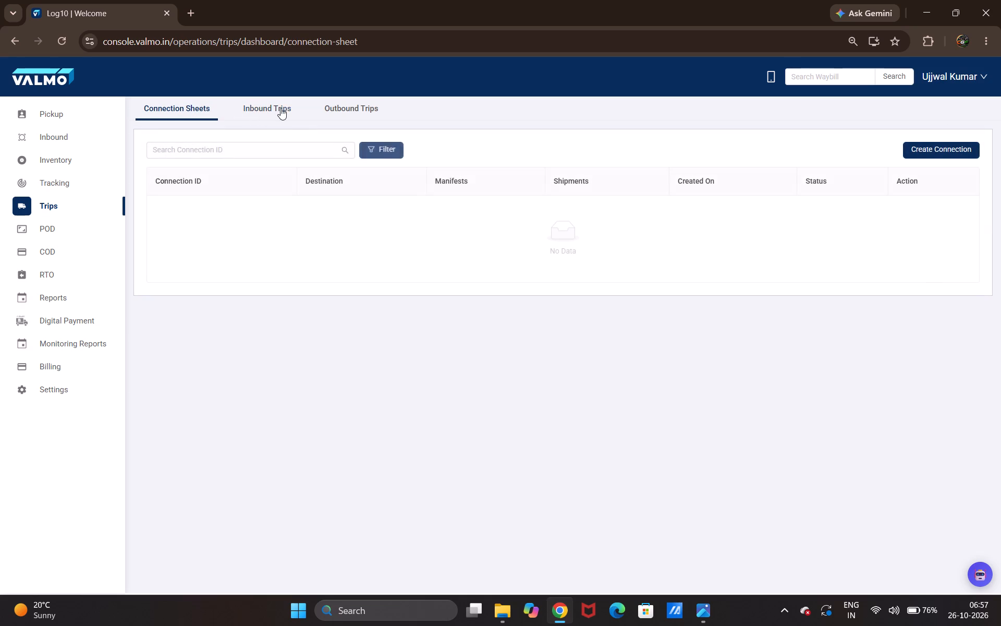
pyautogui.click(281, 107)
pyautogui.click(179, 106)
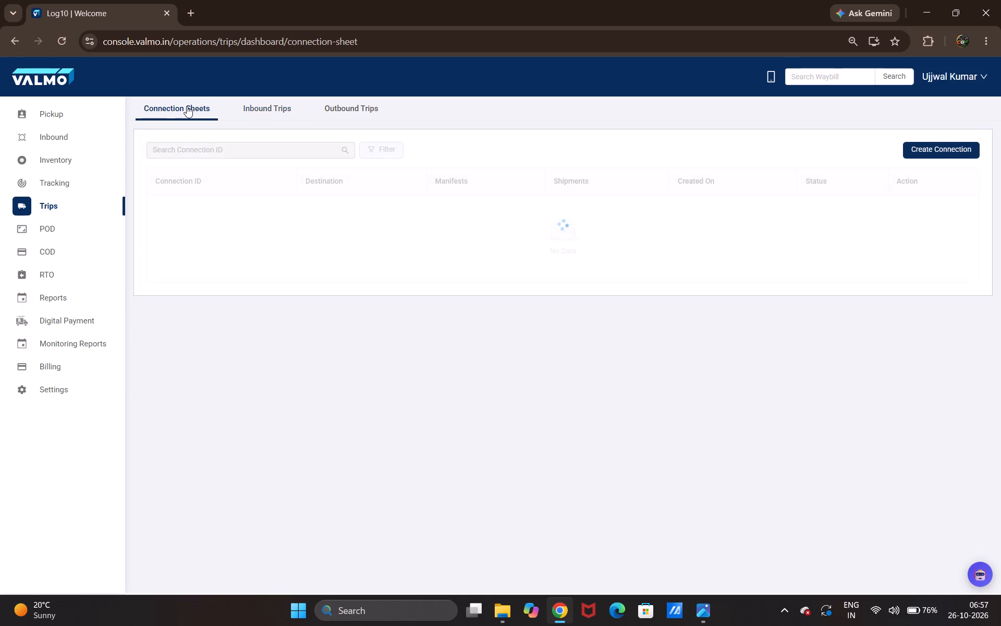
pyautogui.click(923, 149)
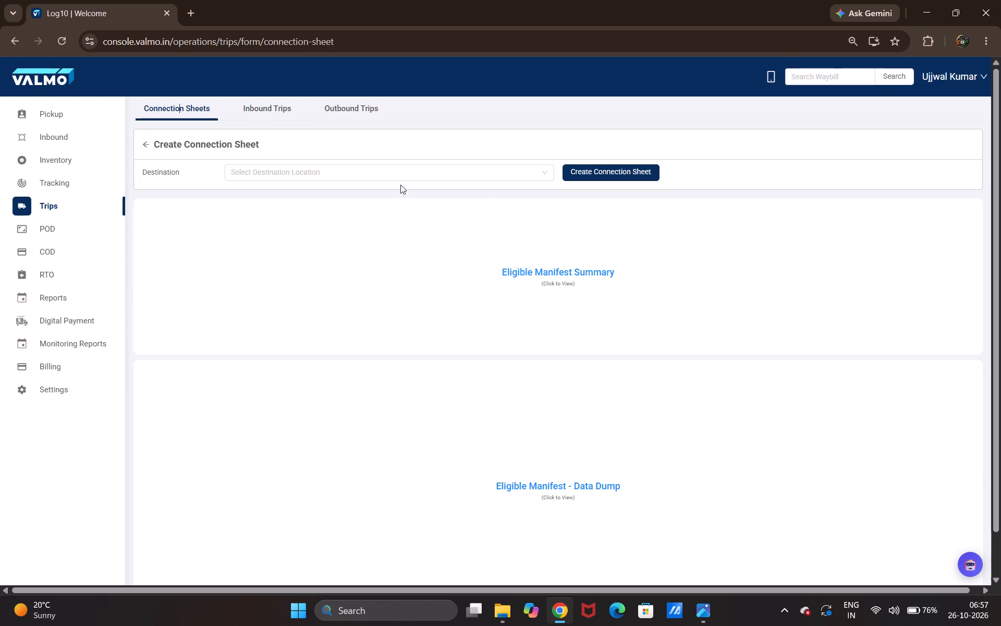
pyautogui.click(291, 170)
pyautogui.click(261, 192)
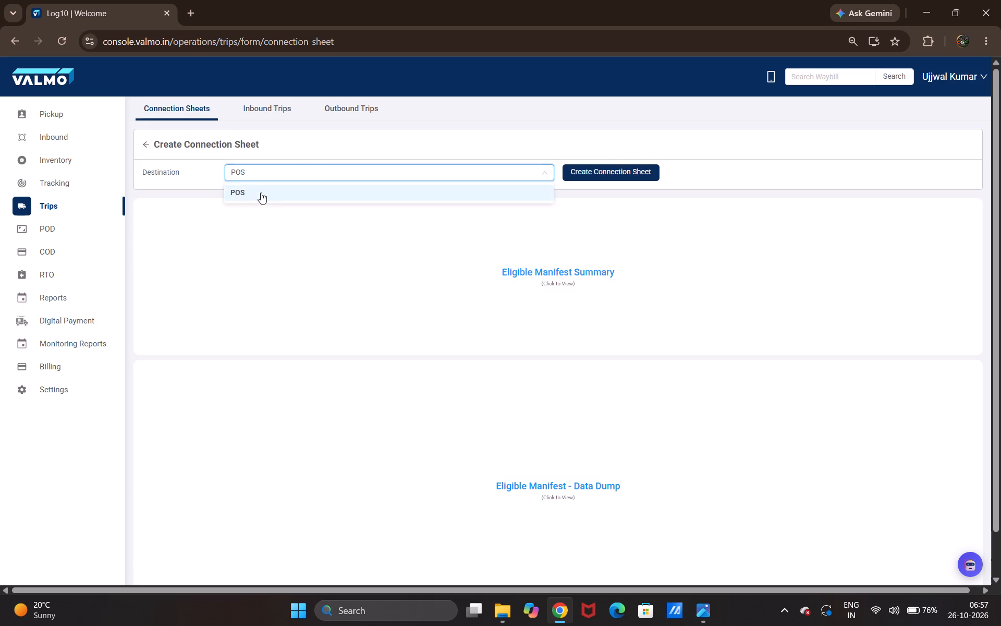
pyautogui.click(605, 173)
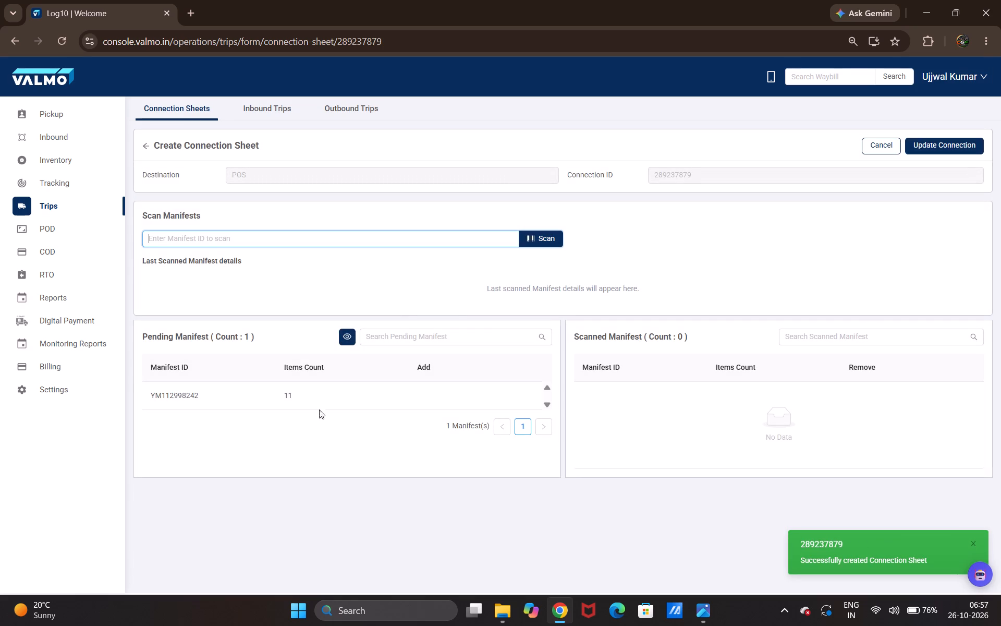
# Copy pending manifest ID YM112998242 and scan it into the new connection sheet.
pyautogui.doubleClick(166, 399)
pyautogui.rightClick(168, 395)
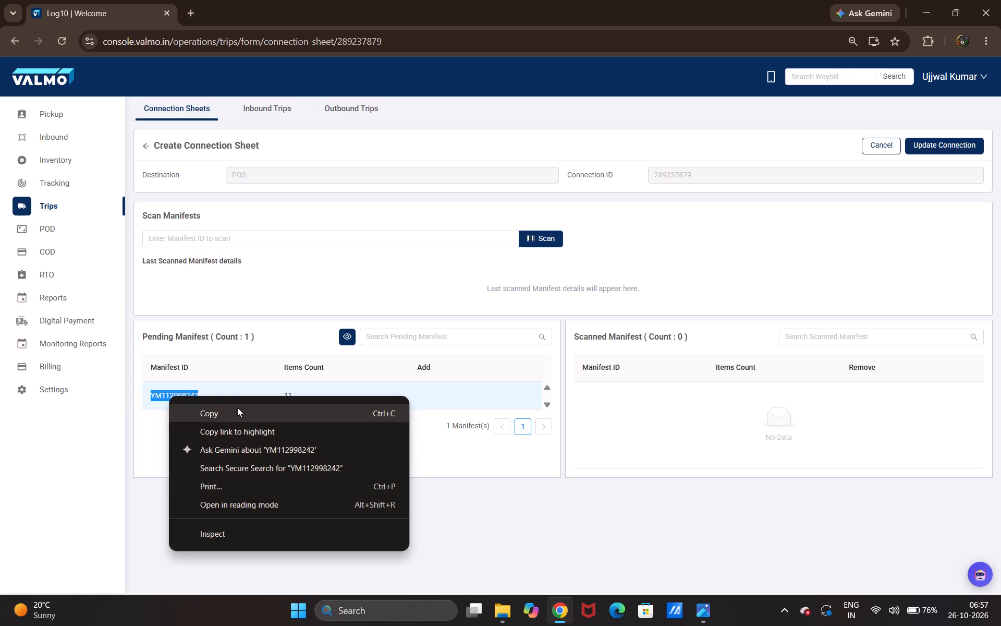
pyautogui.click(229, 412)
pyautogui.rightClick(210, 242)
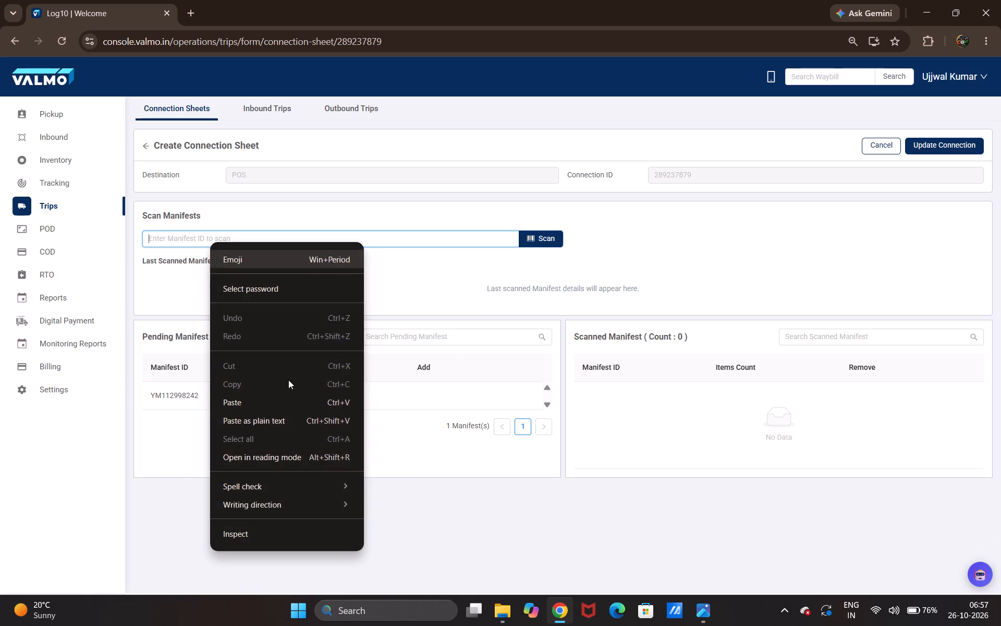
pyautogui.click(255, 404)
pyautogui.click(533, 239)
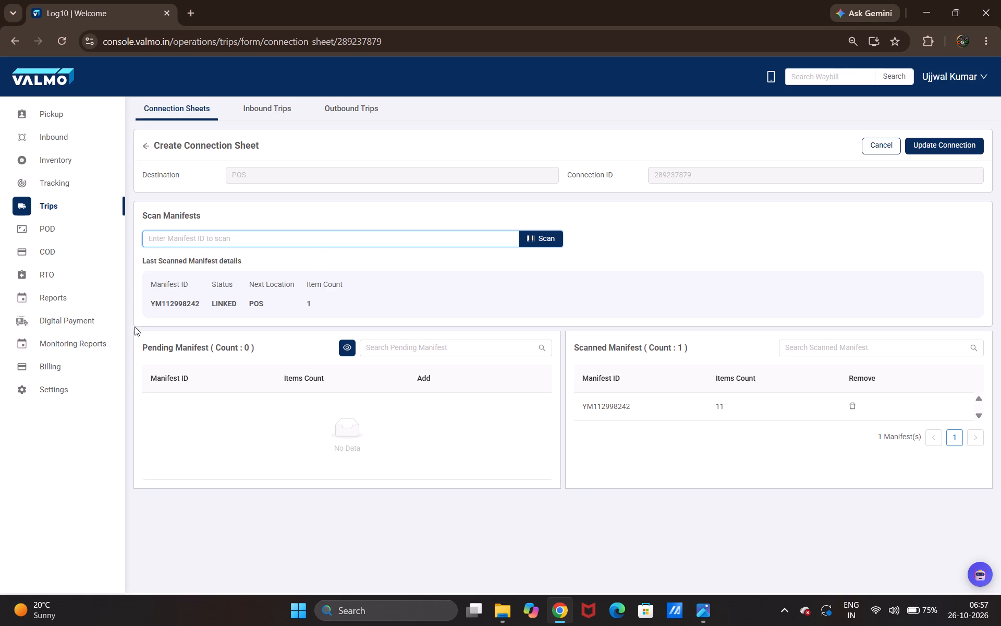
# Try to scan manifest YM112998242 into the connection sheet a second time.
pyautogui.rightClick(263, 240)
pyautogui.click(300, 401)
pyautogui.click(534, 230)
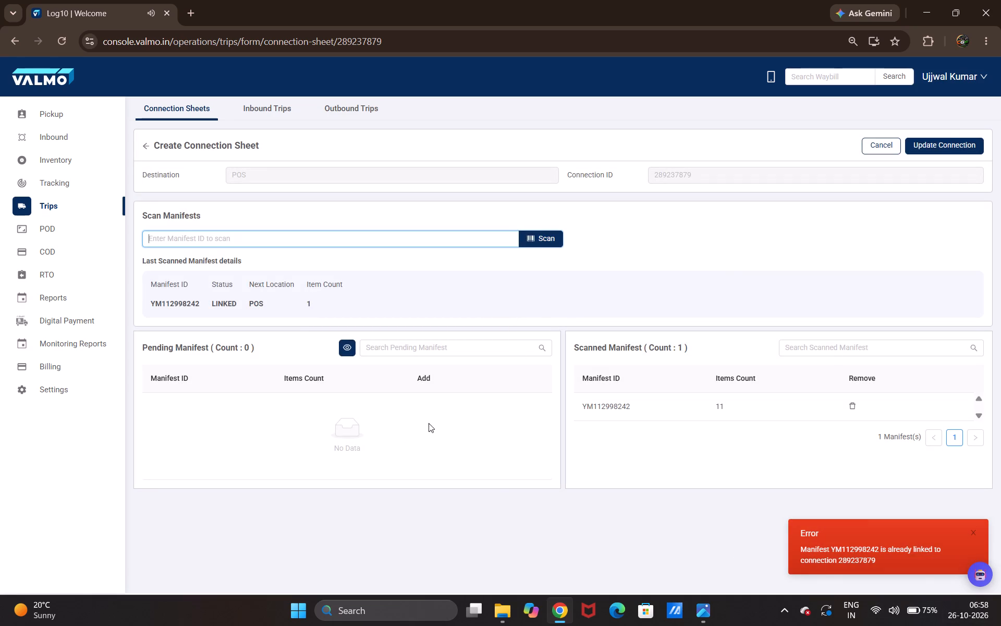
# Save the POS connection sheet with its scanned manifest by updating the connection.
pyautogui.click(947, 140)
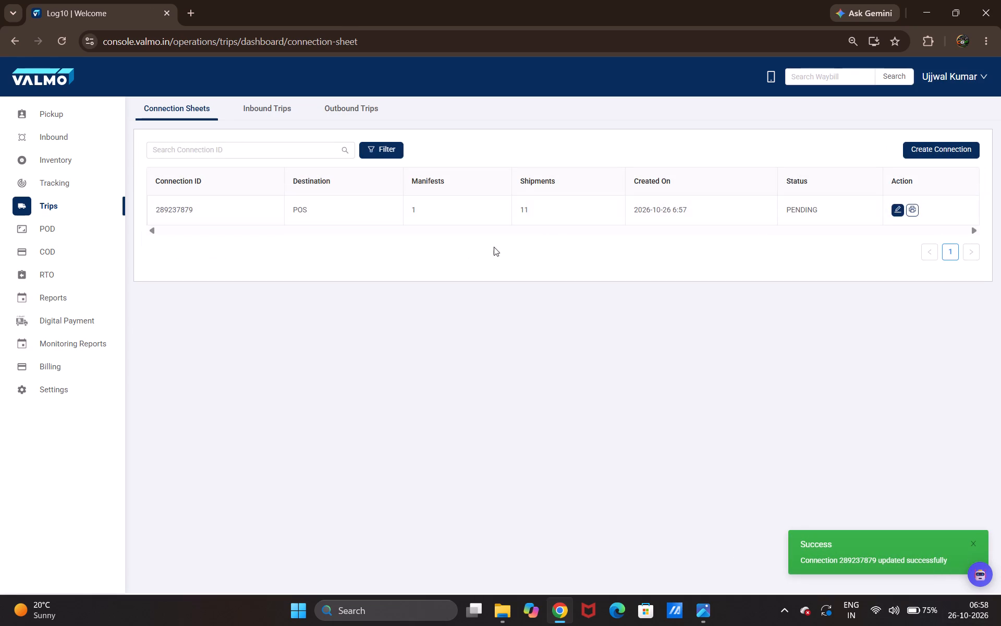
pyautogui.click(264, 104)
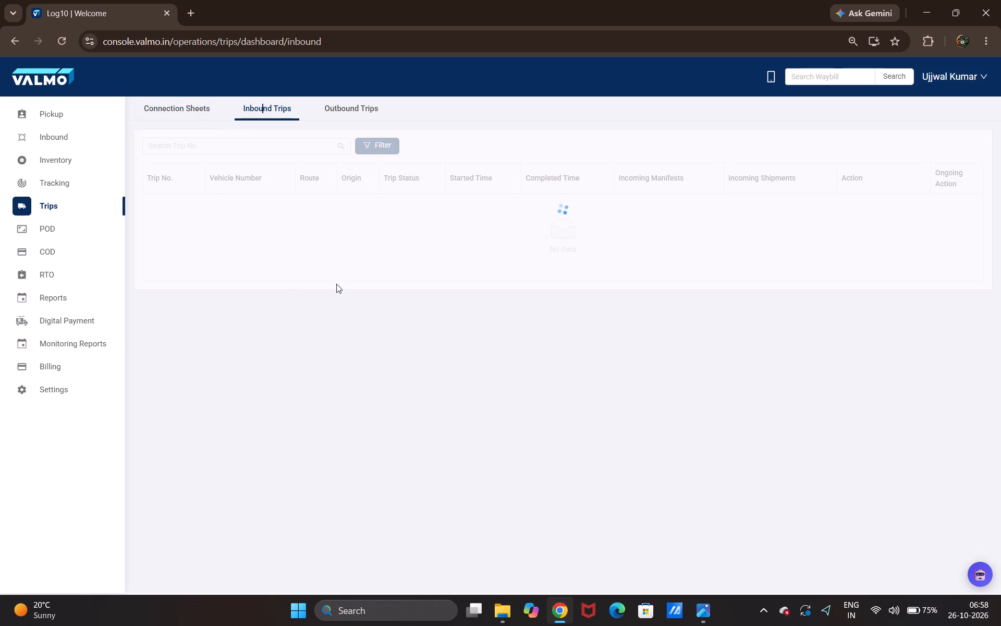
pyautogui.click(198, 111)
pyautogui.click(291, 111)
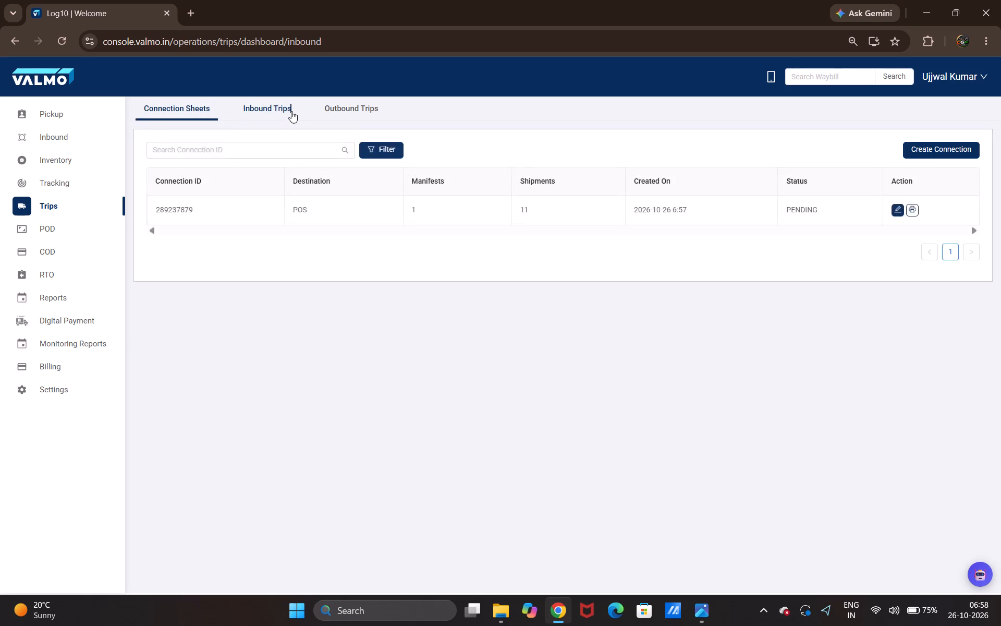
pyautogui.click(866, 208)
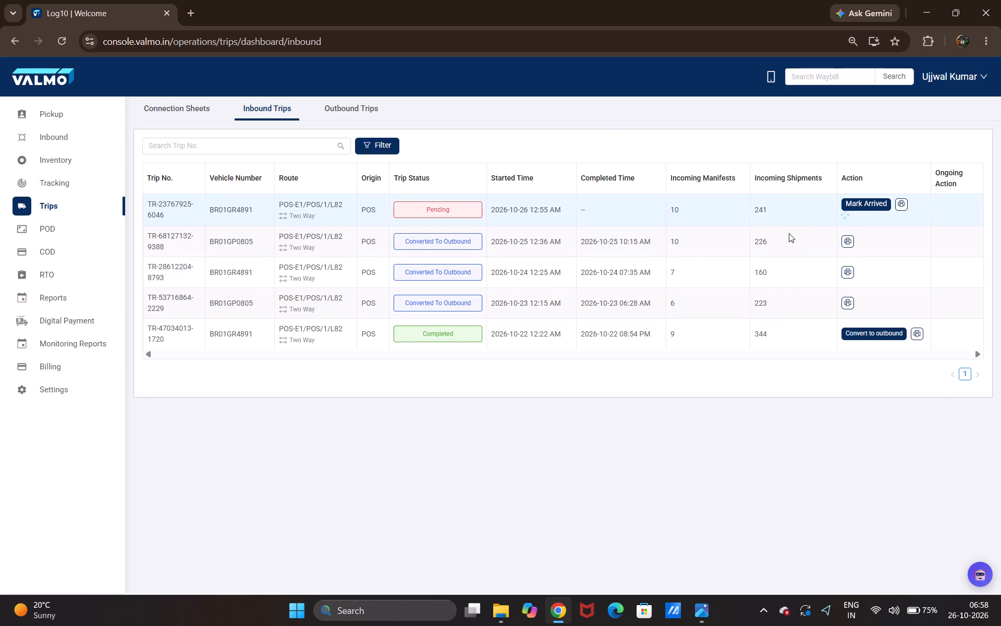
pyautogui.click(553, 185)
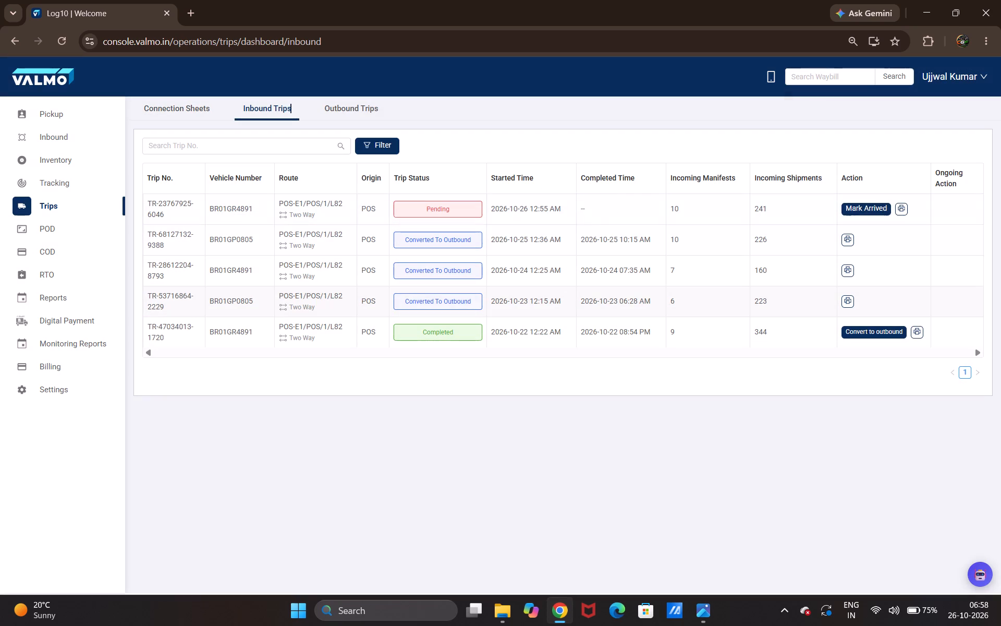
pyautogui.click(861, 206)
pyautogui.scroll(1, 861, 206)
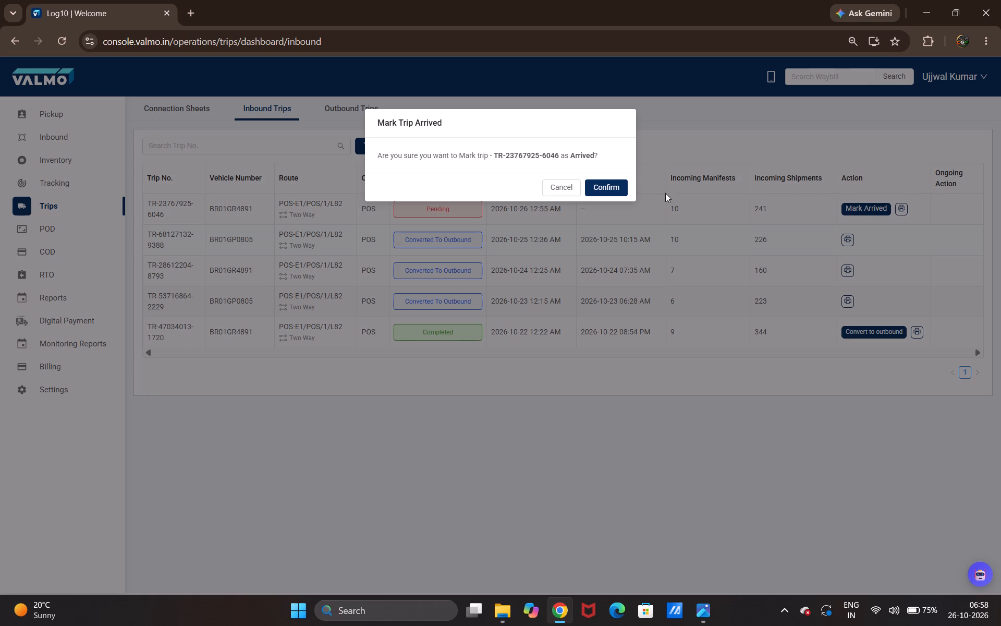
pyautogui.click(613, 188)
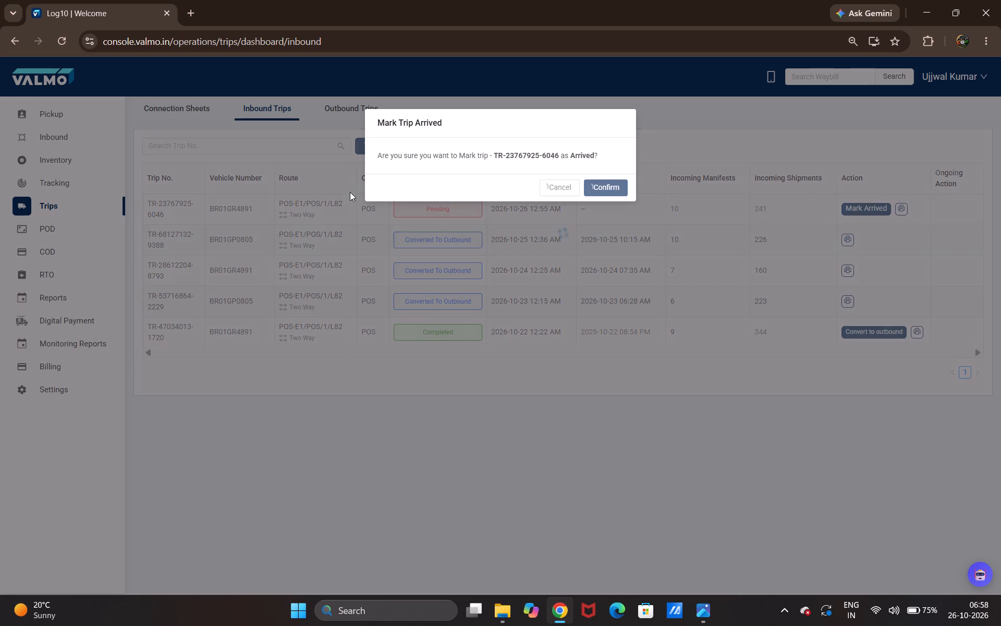
pyautogui.click(575, 173)
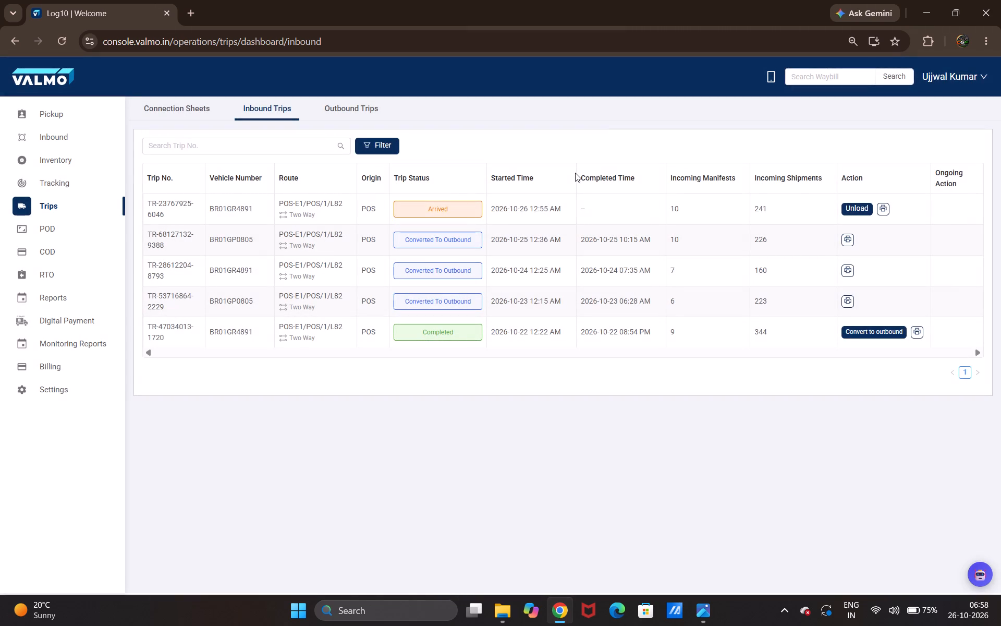
pyautogui.click(858, 206)
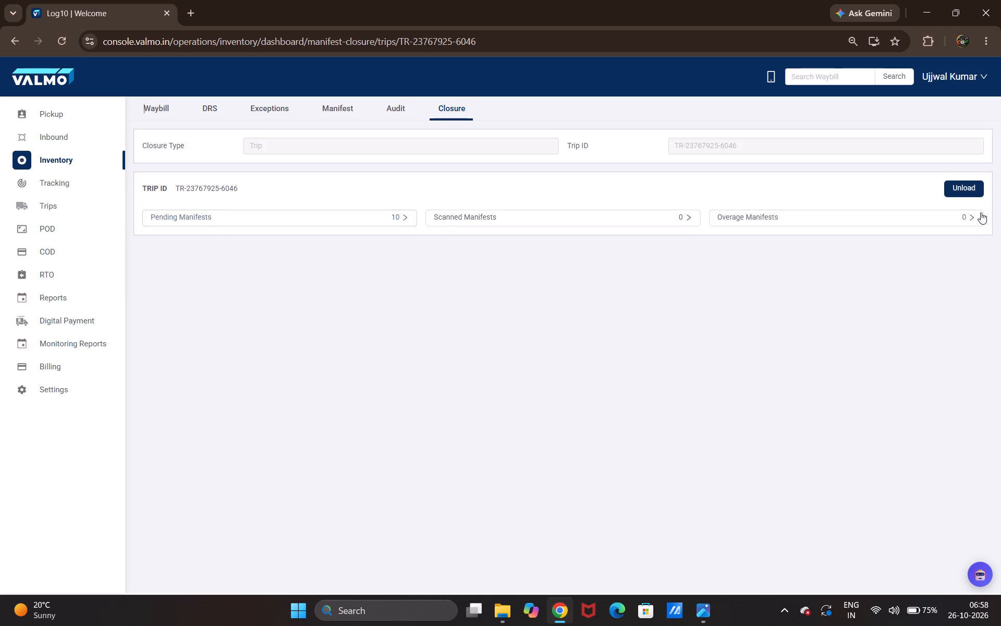
pyautogui.click(963, 190)
# Begin scanning the pending manifests of the unloading trip by manifest number.
pyautogui.click(275, 265)
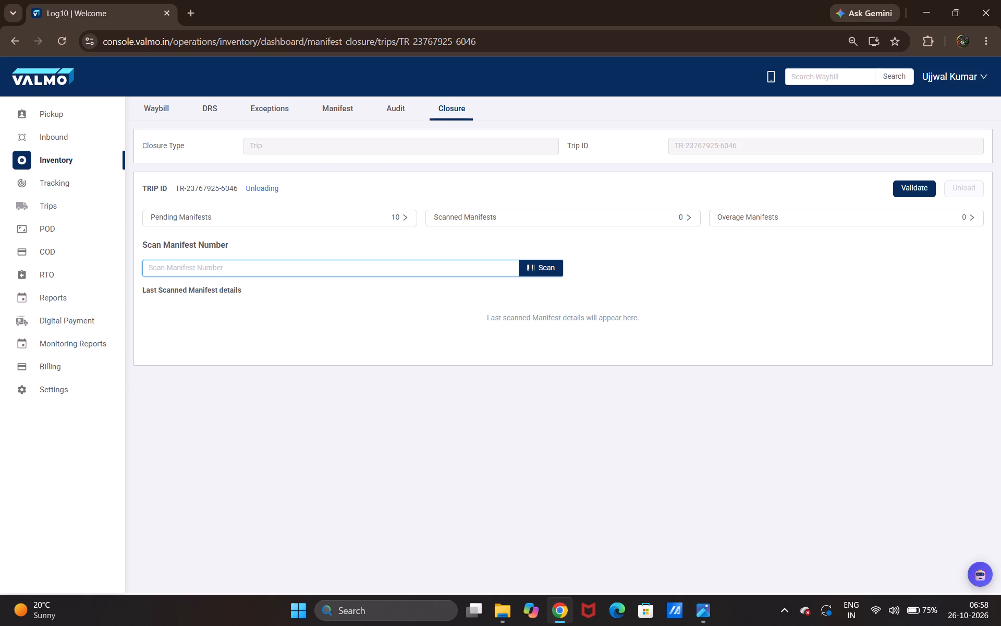
pyautogui.click(179, 269)
pyautogui.click(192, 263)
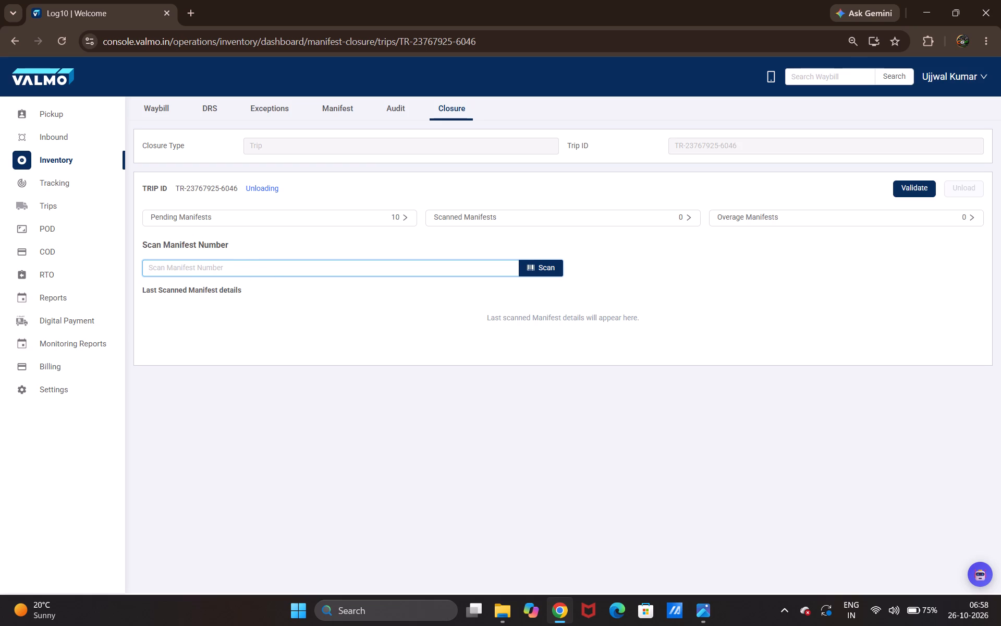
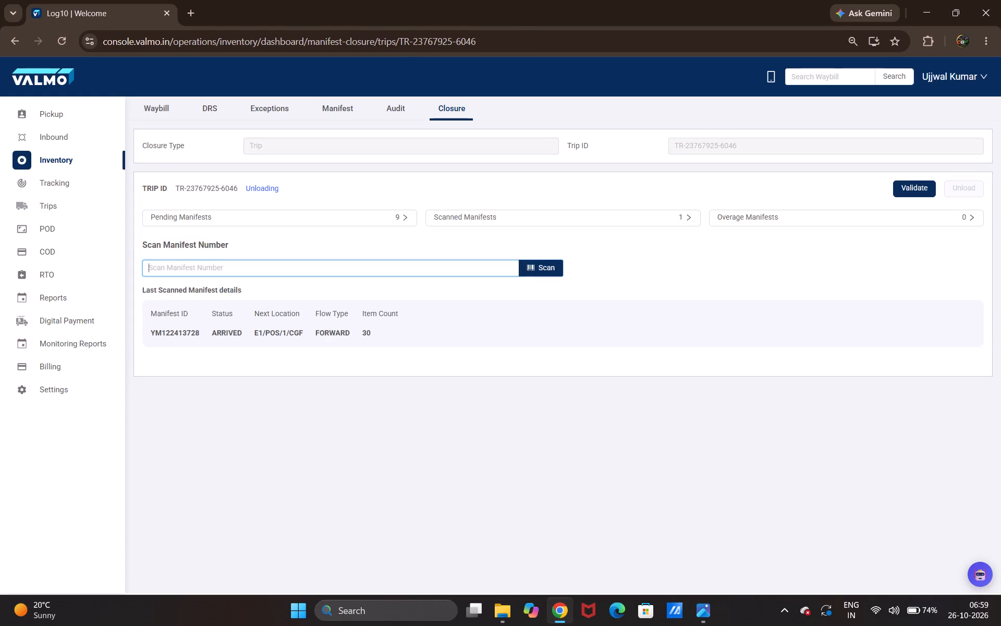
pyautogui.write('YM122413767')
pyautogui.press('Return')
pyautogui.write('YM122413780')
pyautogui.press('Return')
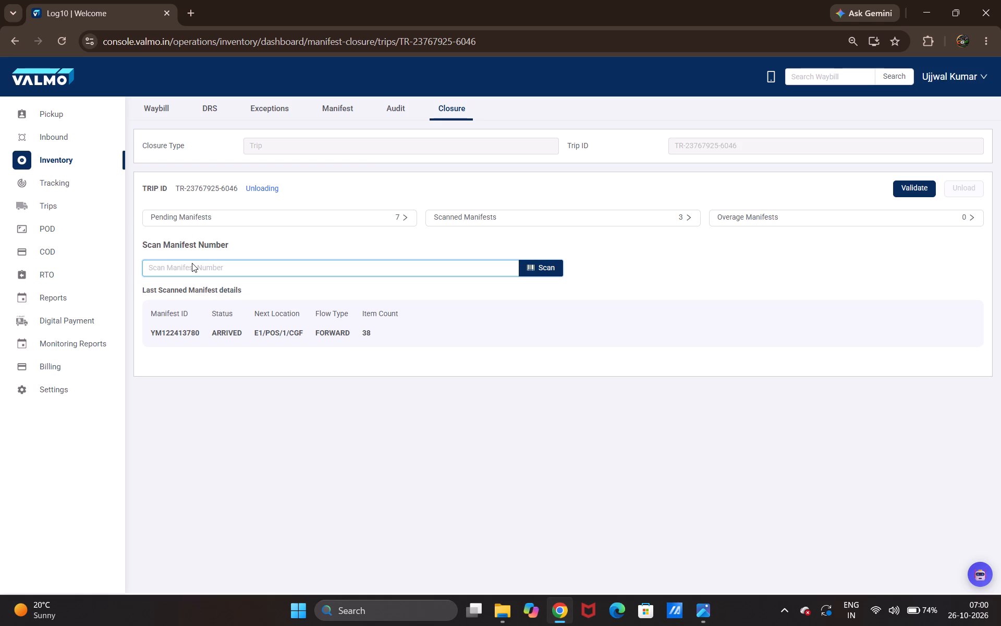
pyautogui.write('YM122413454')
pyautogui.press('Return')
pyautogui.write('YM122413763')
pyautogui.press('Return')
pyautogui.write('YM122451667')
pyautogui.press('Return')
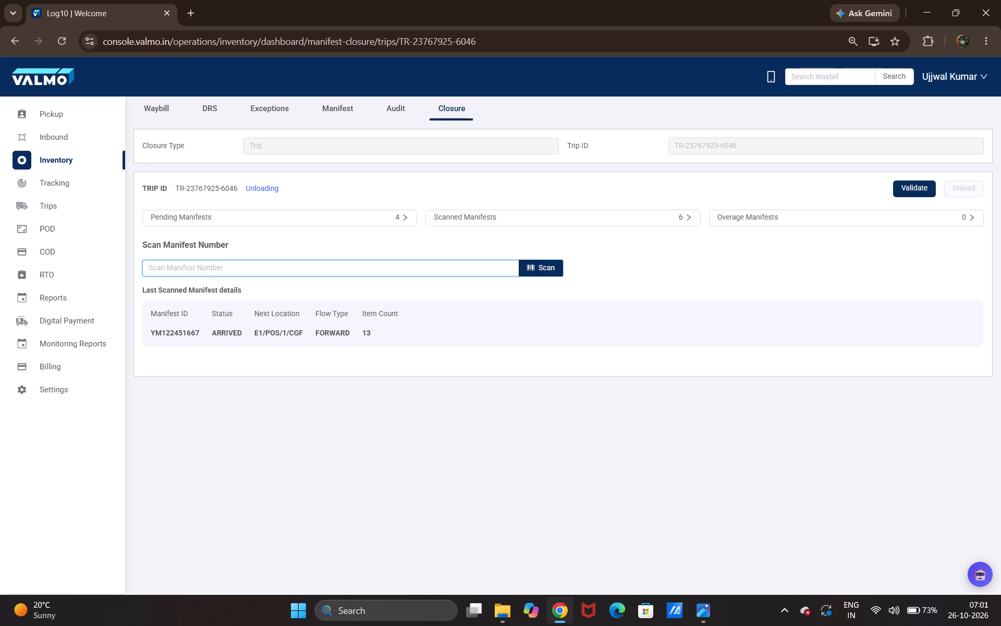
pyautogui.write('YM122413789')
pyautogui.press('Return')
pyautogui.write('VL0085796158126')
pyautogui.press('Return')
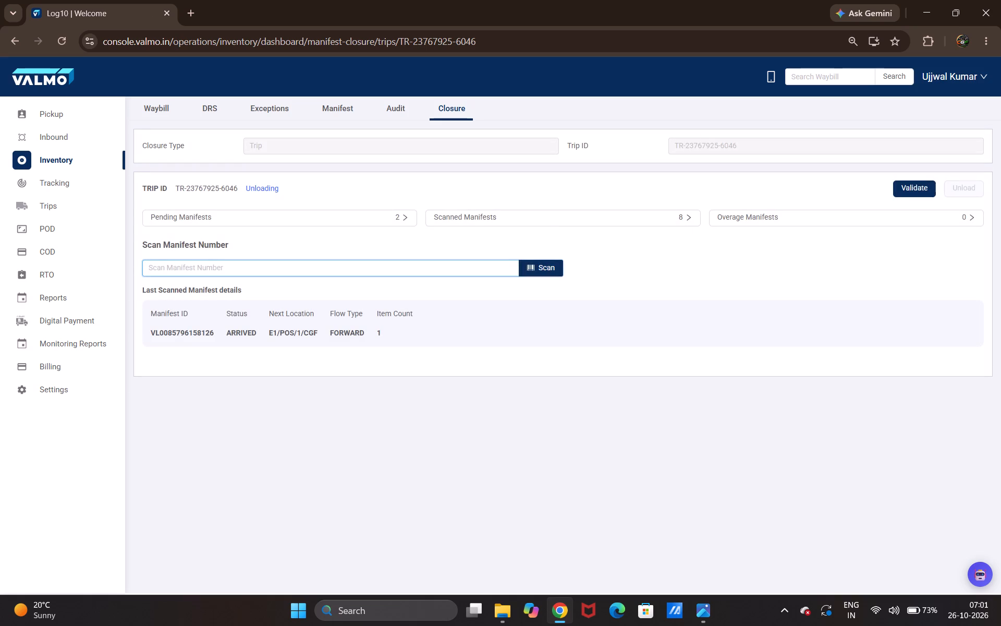
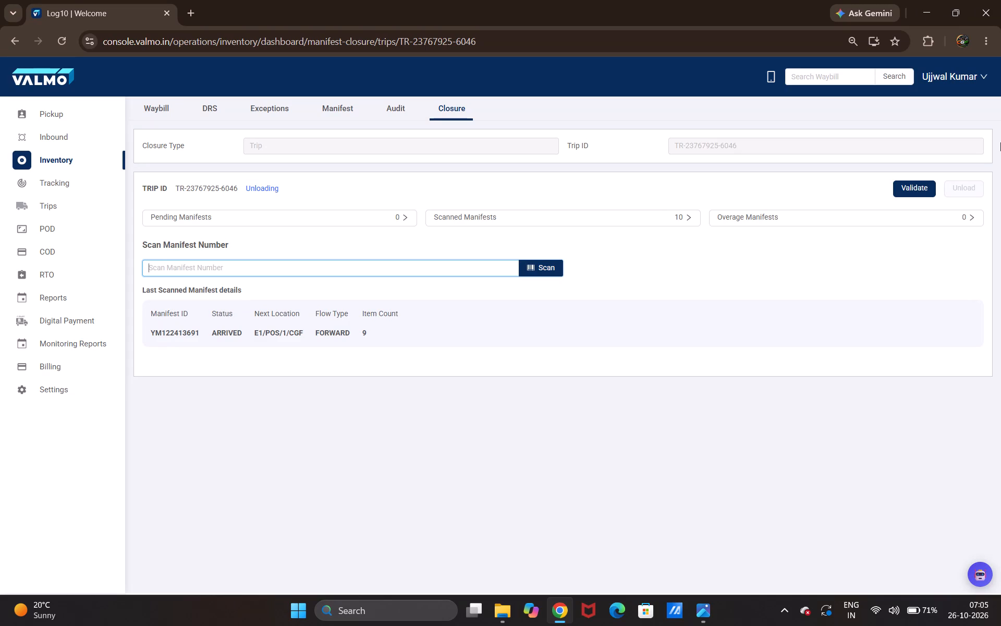
pyautogui.click(914, 189)
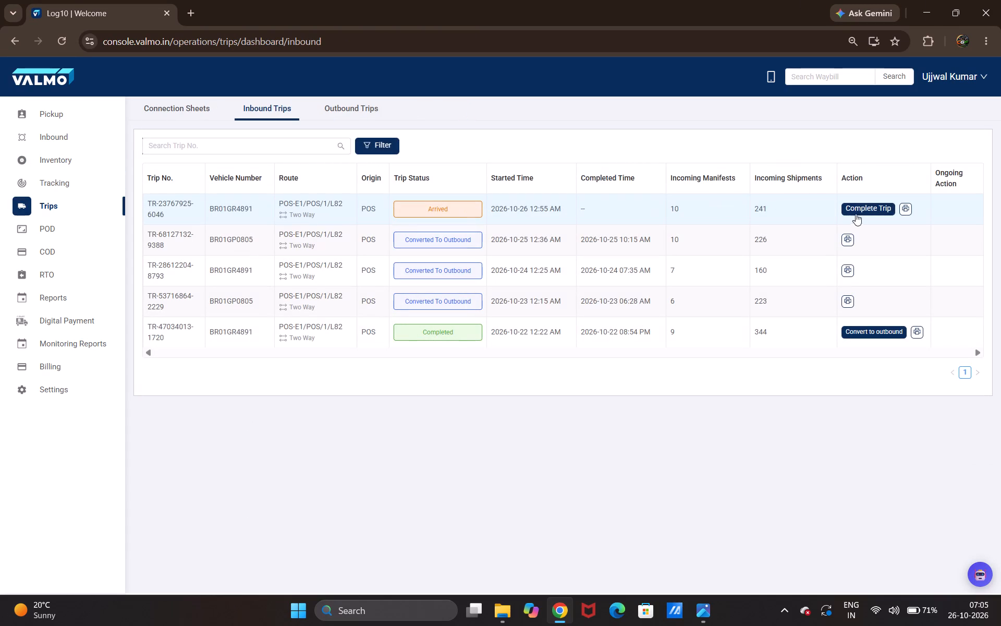
pyautogui.click(853, 208)
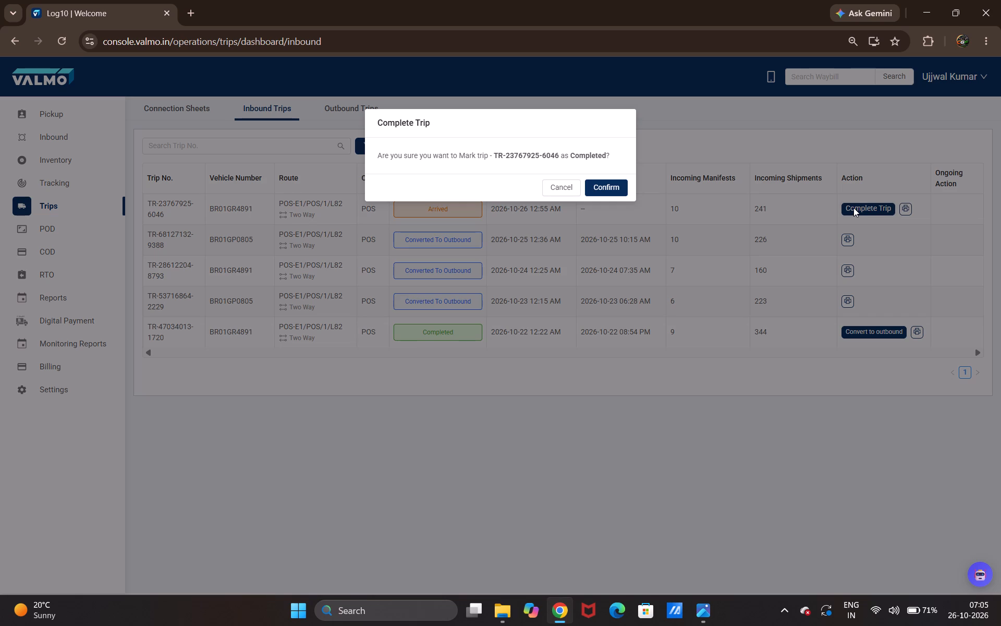
pyautogui.click(608, 188)
pyautogui.click(582, 173)
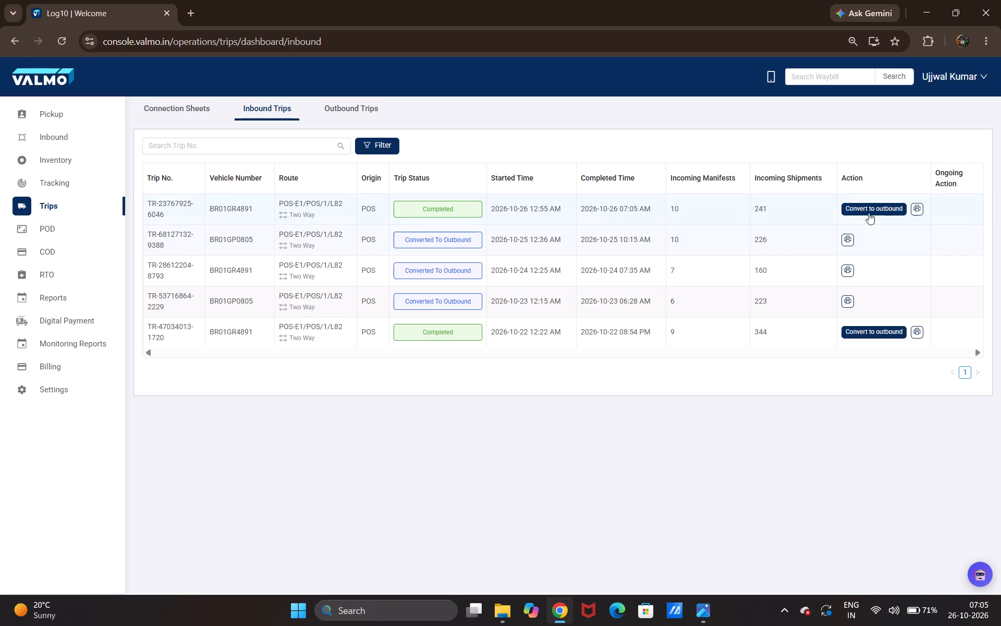
pyautogui.click(869, 210)
pyautogui.click(601, 186)
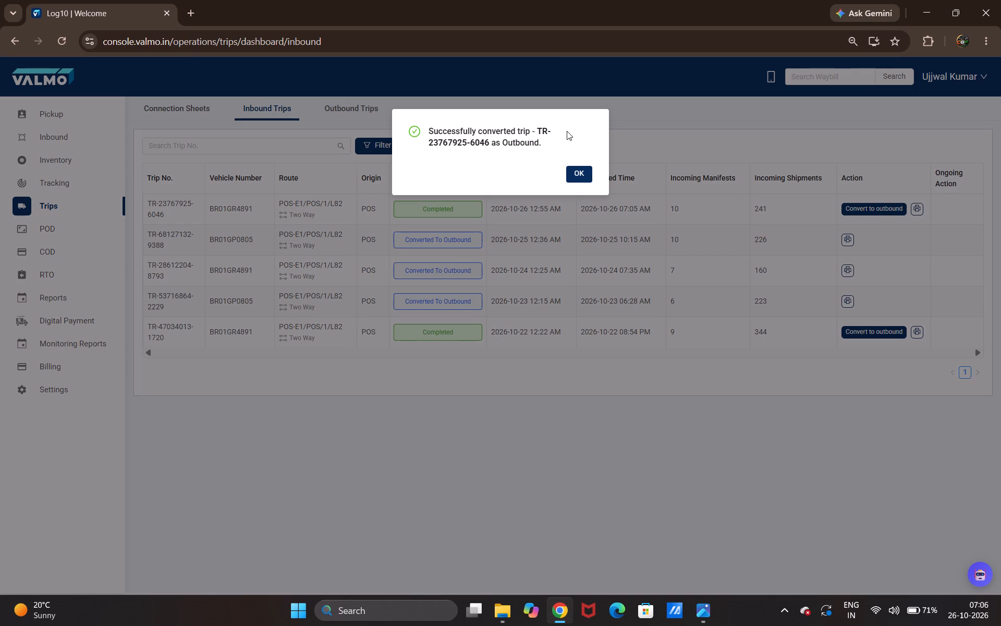
pyautogui.click(578, 176)
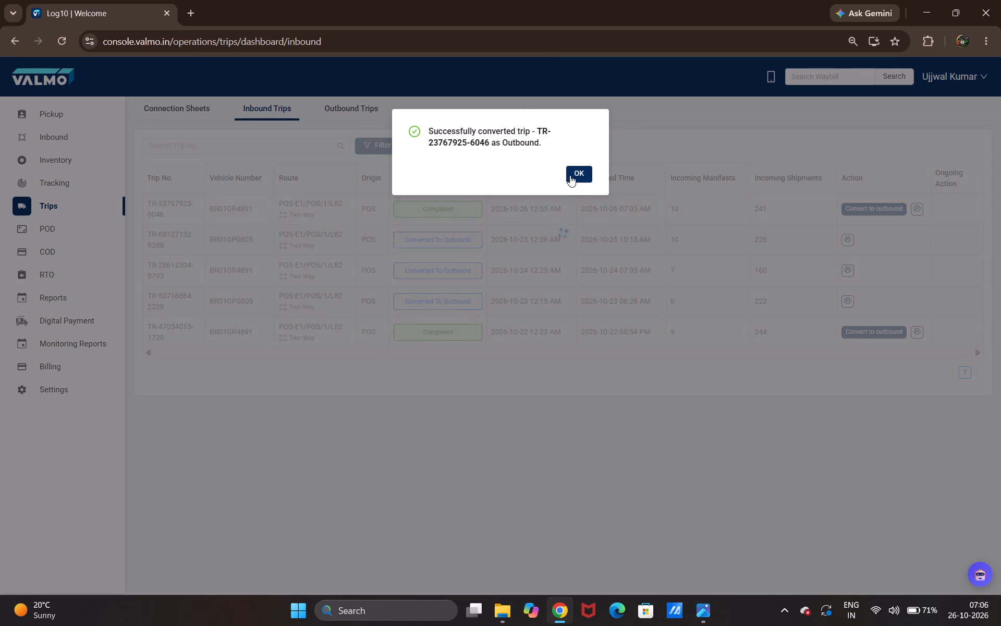
pyautogui.click(351, 111)
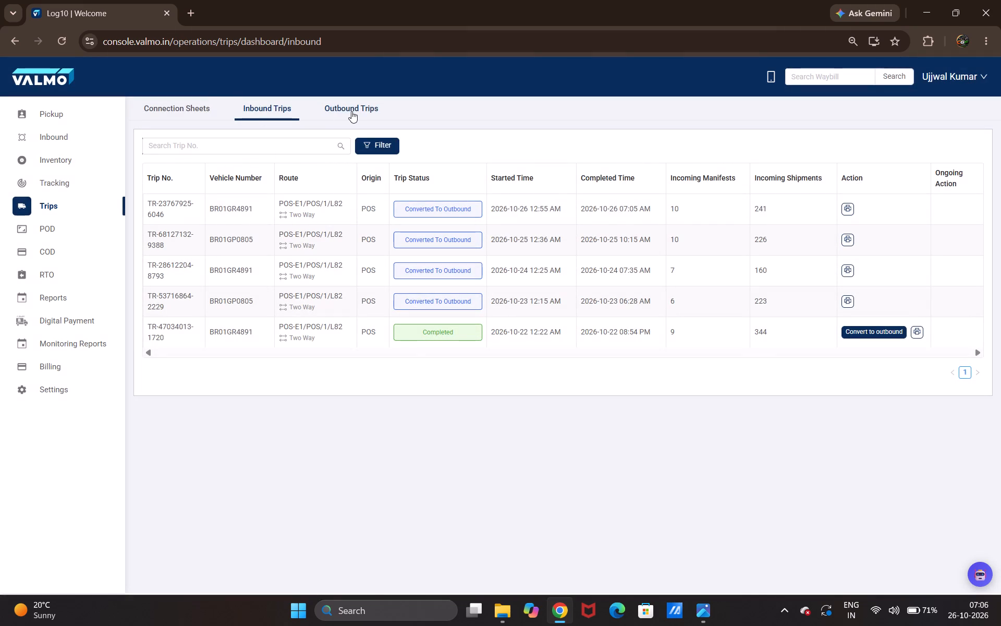
pyautogui.click(853, 208)
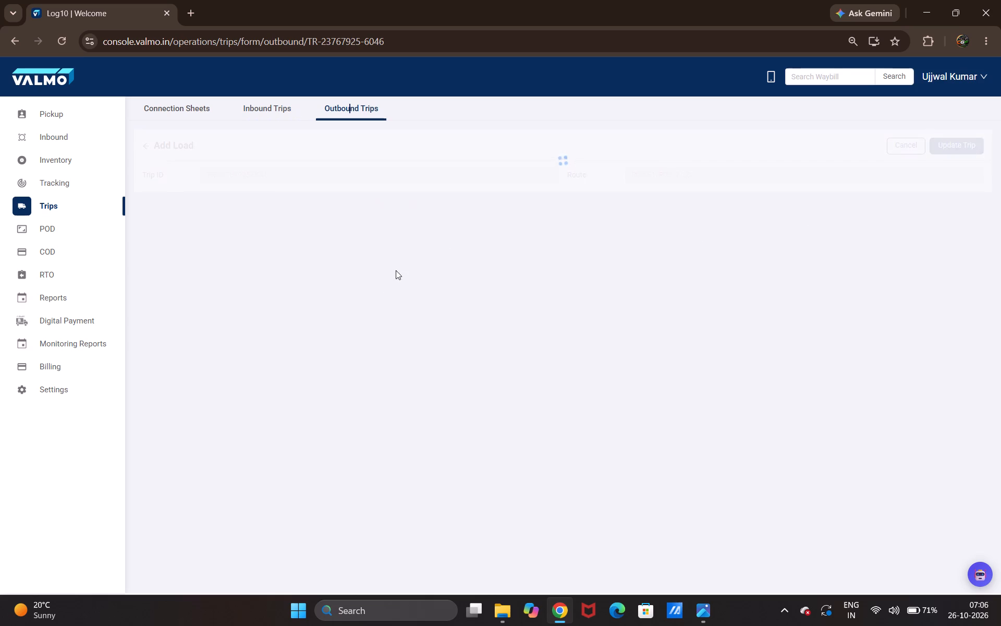
pyautogui.click(420, 401)
pyautogui.click(962, 152)
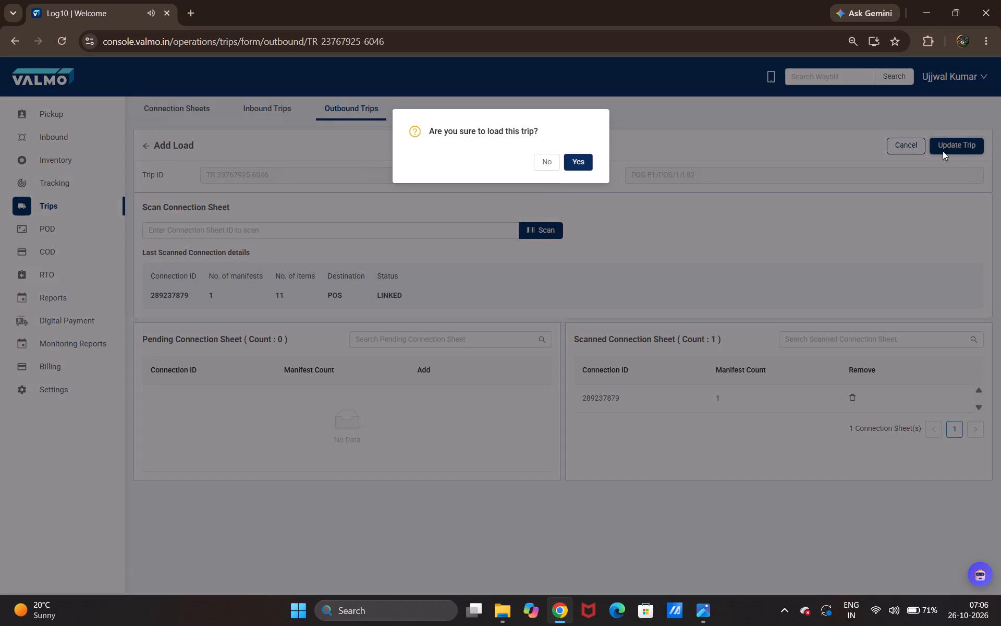
pyautogui.click(572, 159)
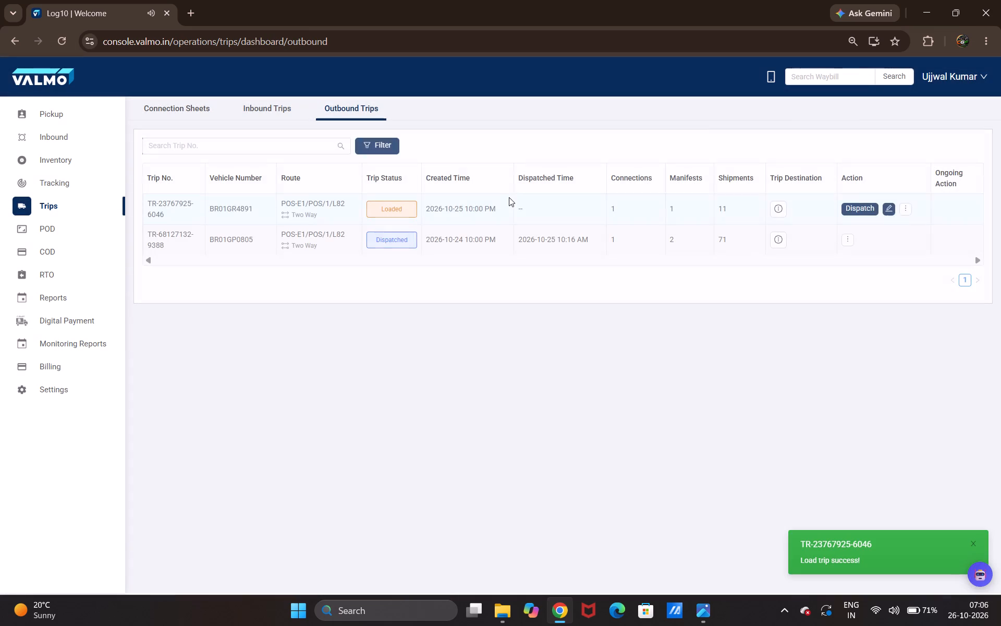
pyautogui.click(863, 207)
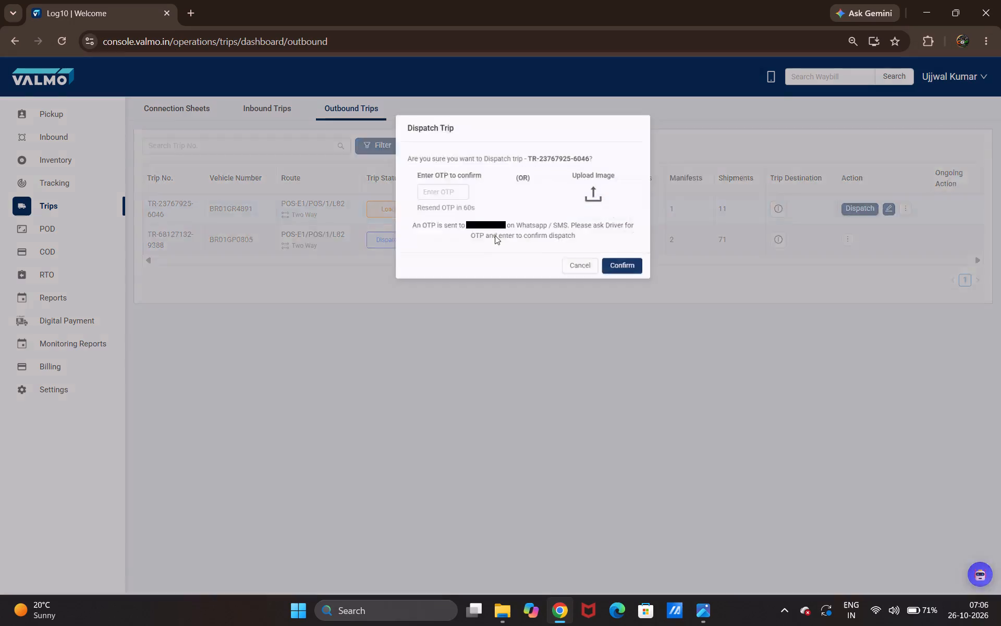
pyautogui.click(576, 192)
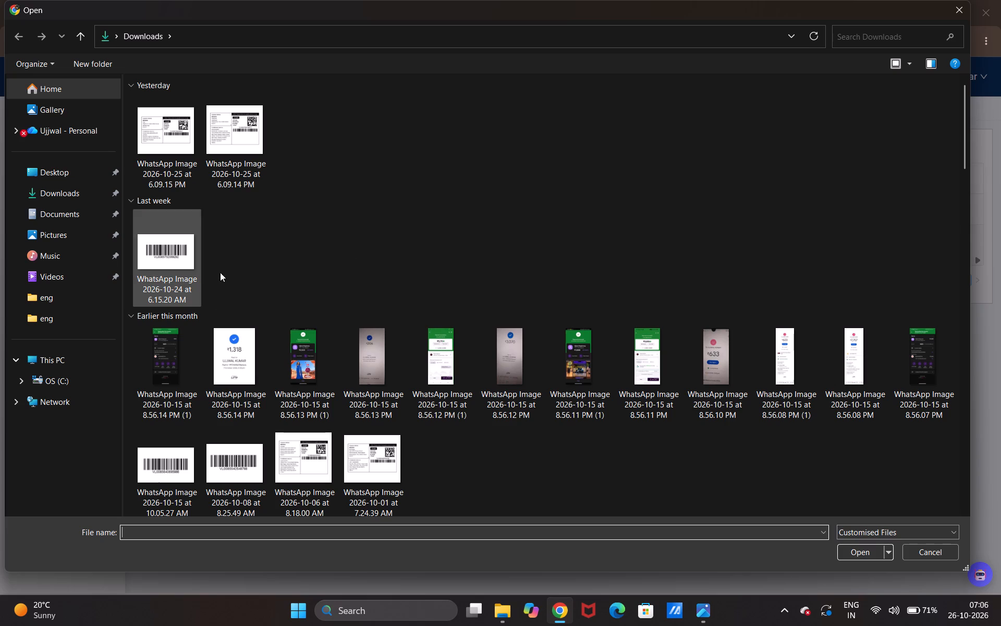
pyautogui.click(922, 550)
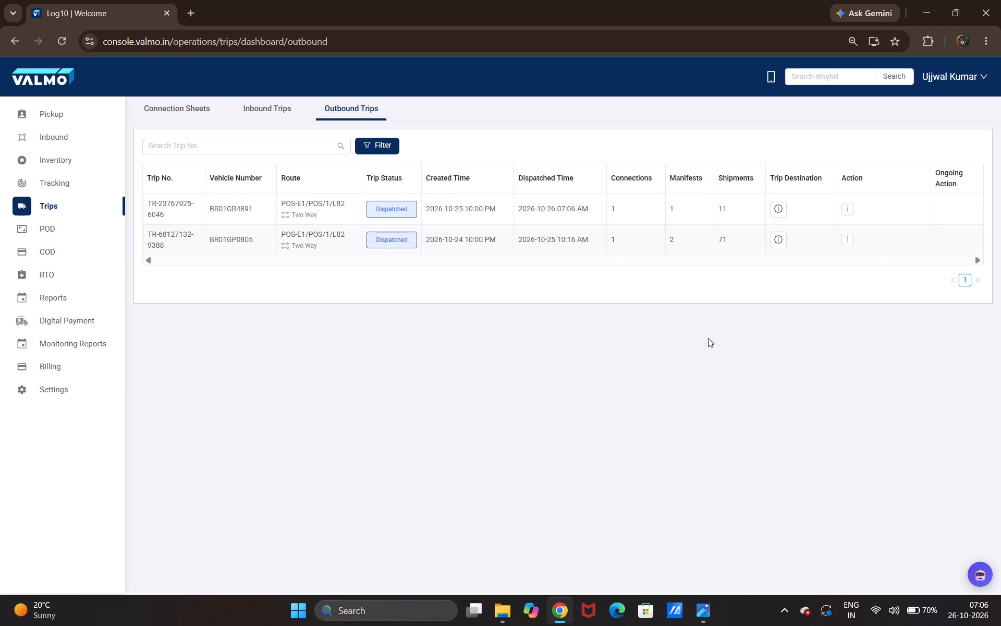
pyautogui.click(786, 238)
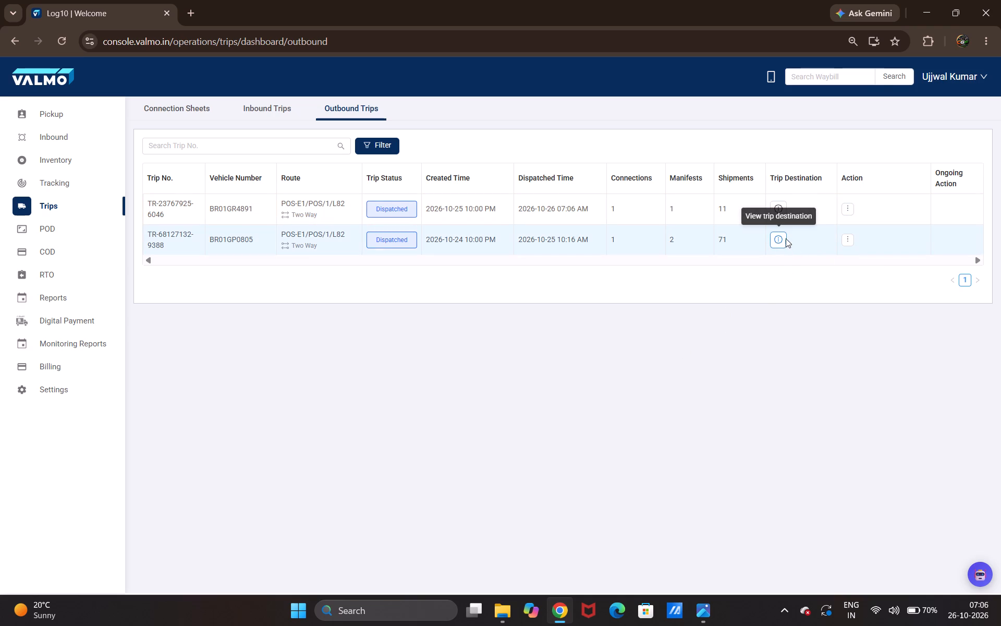
pyautogui.click(829, 215)
pyautogui.click(847, 240)
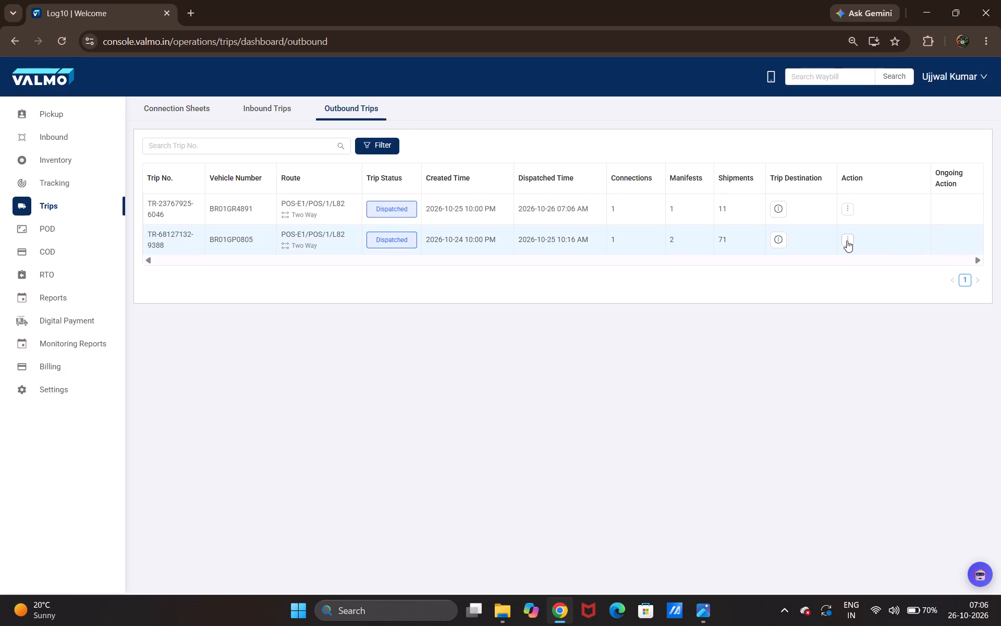
pyautogui.click(848, 211)
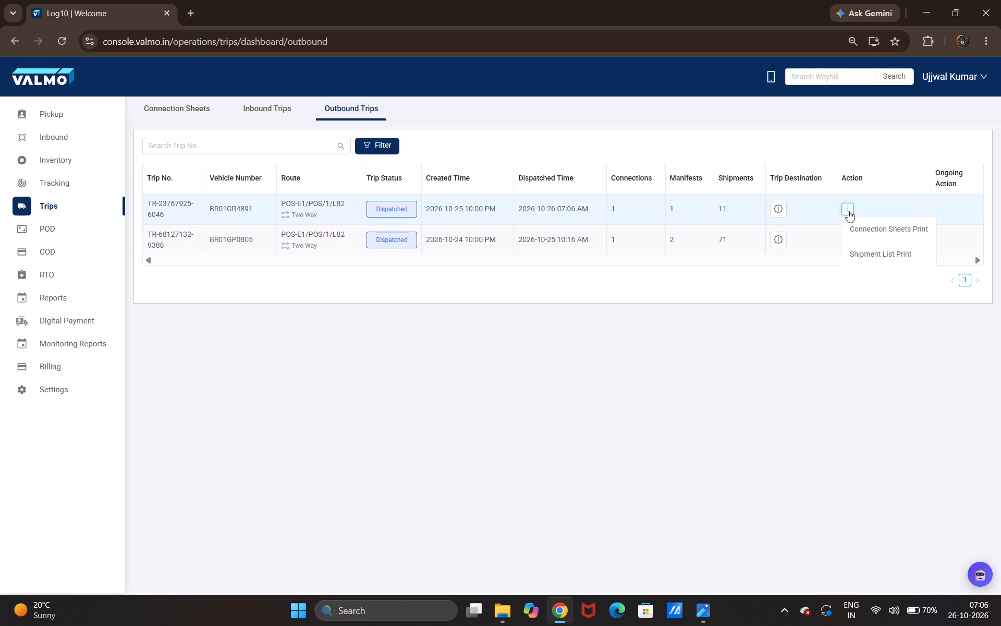
pyautogui.click(860, 232)
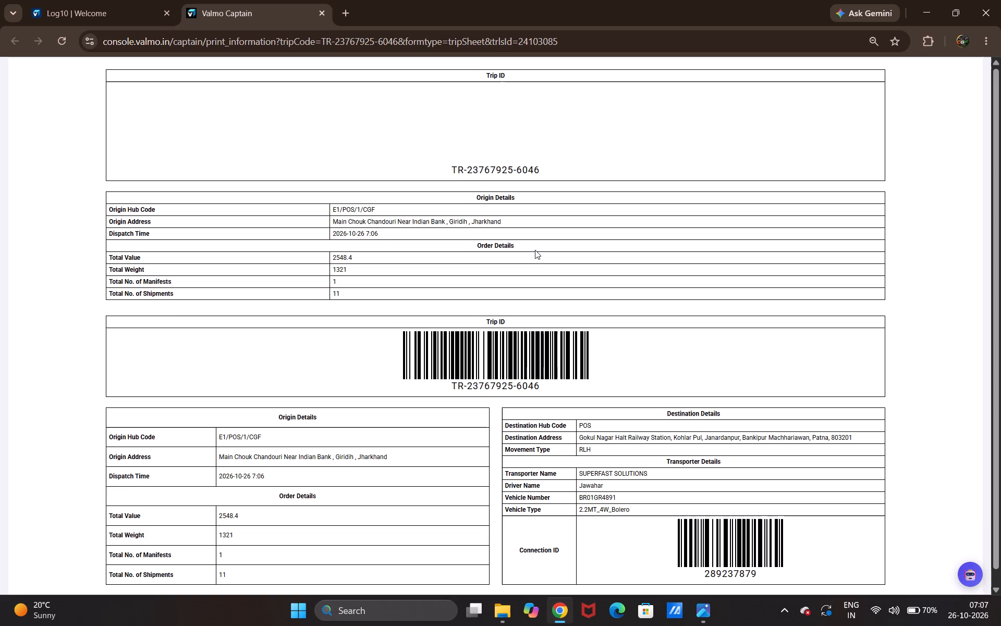
pyautogui.hotkey('ctrl', 'p')
pyautogui.click(746, 184)
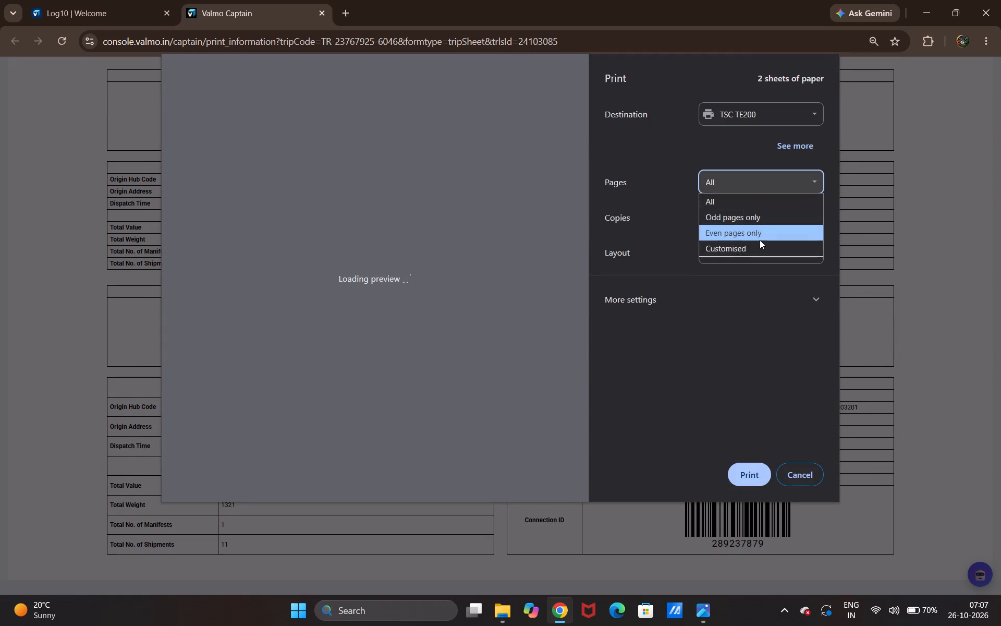
pyautogui.click(760, 240)
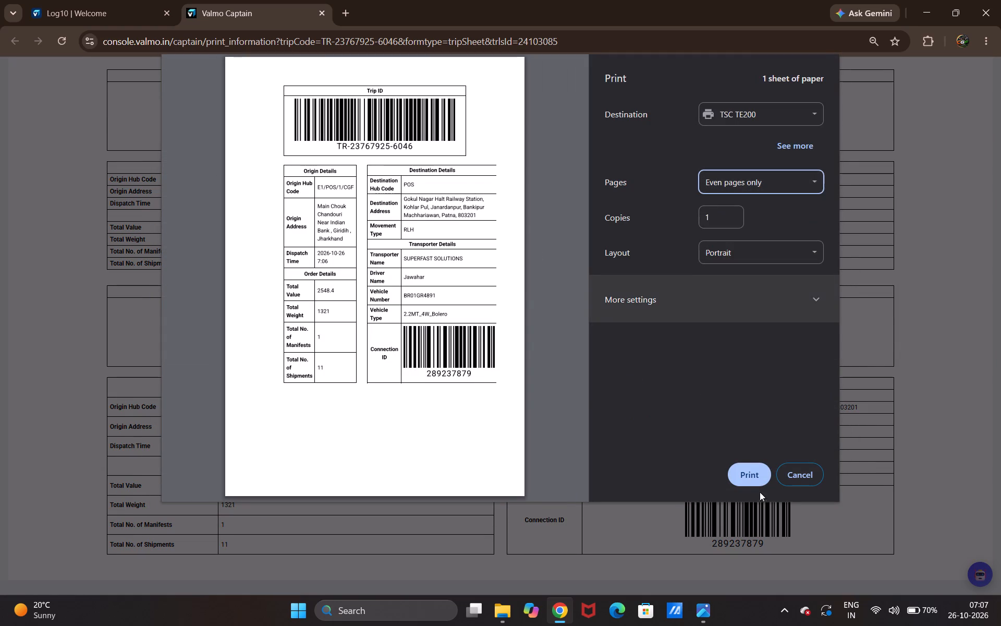
pyautogui.click(747, 473)
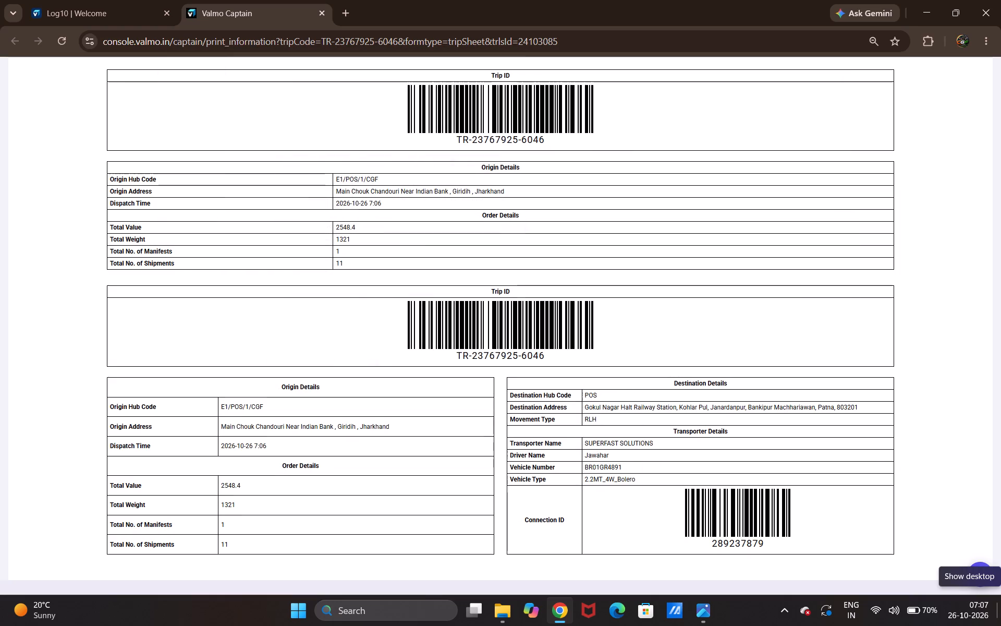
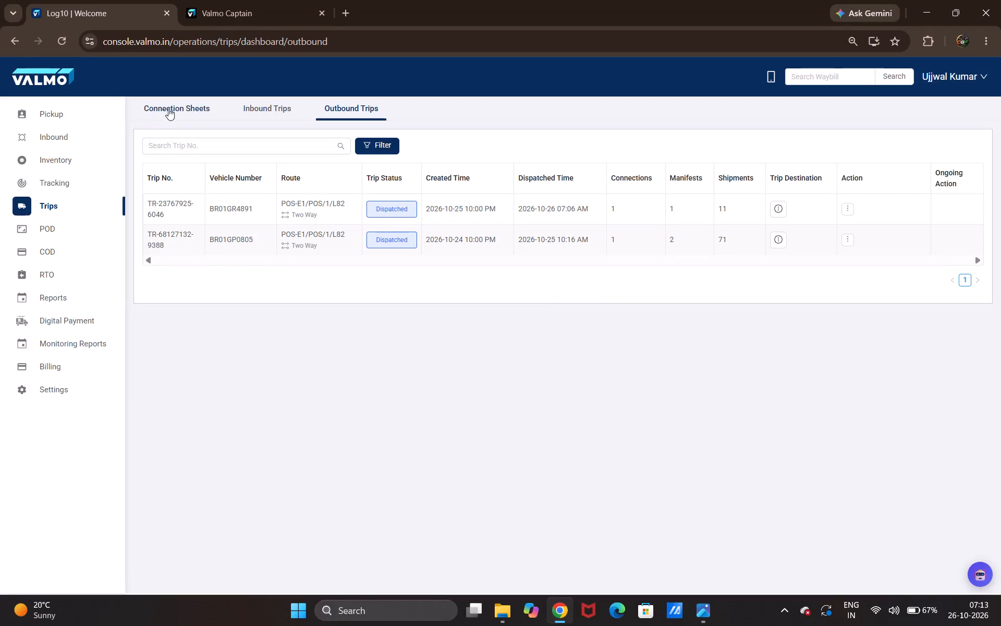
# Open DRS closure under POD and select the delivery executive of the 35-AWB DRS.
pyautogui.click(56, 112)
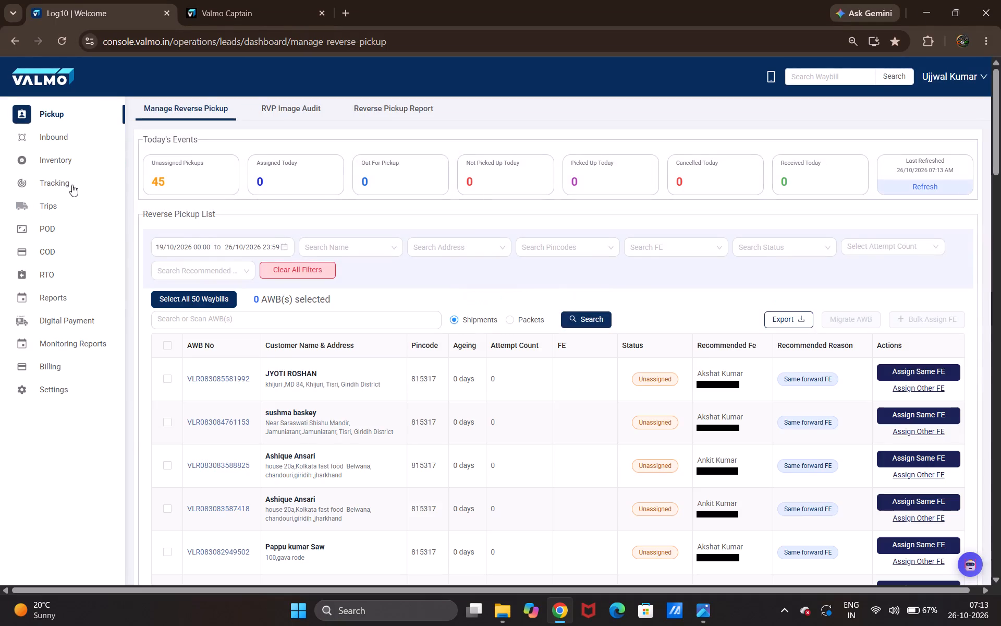
pyautogui.click(40, 230)
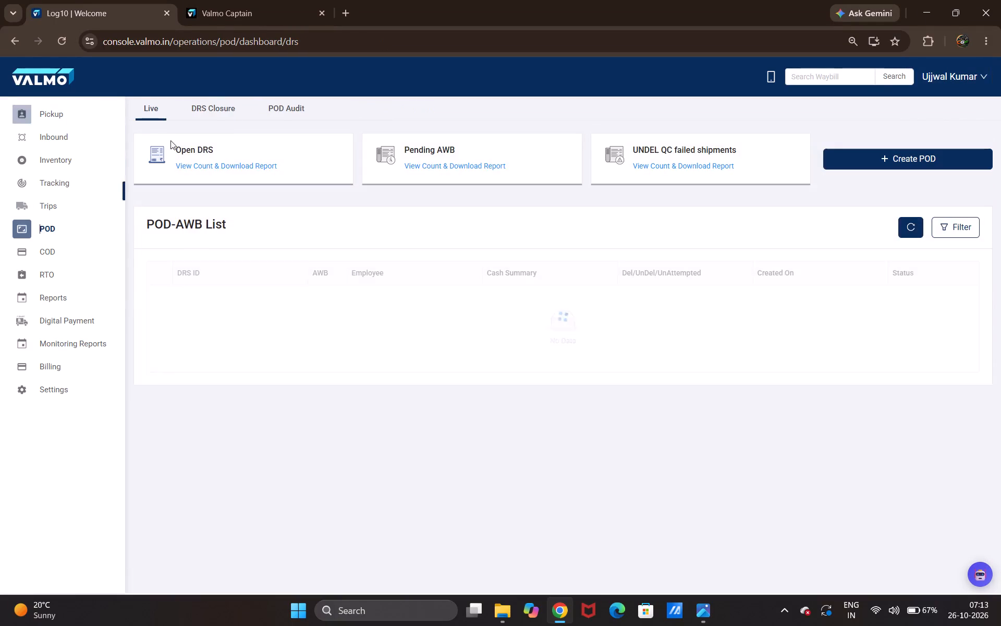
pyautogui.click(216, 108)
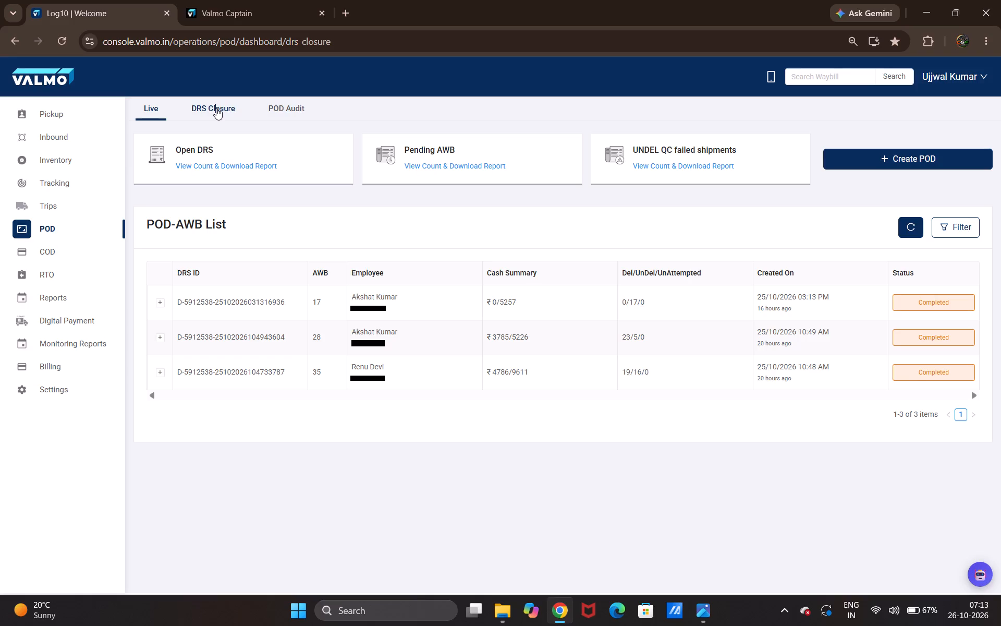
pyautogui.click(230, 145)
pyautogui.scroll(-5, 182, 197)
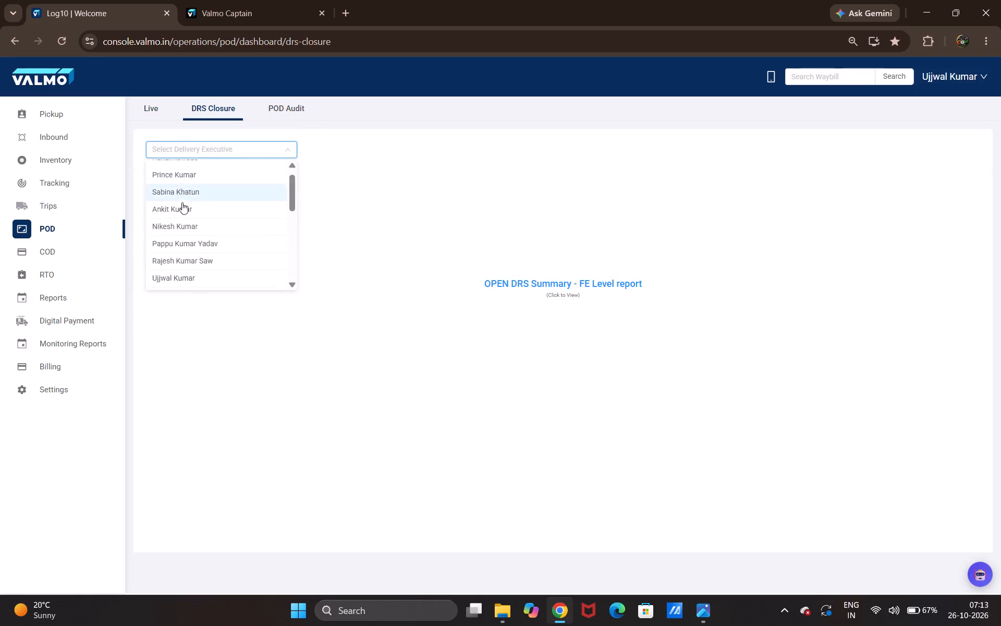
pyautogui.scroll(-2, 182, 202)
pyautogui.click(198, 189)
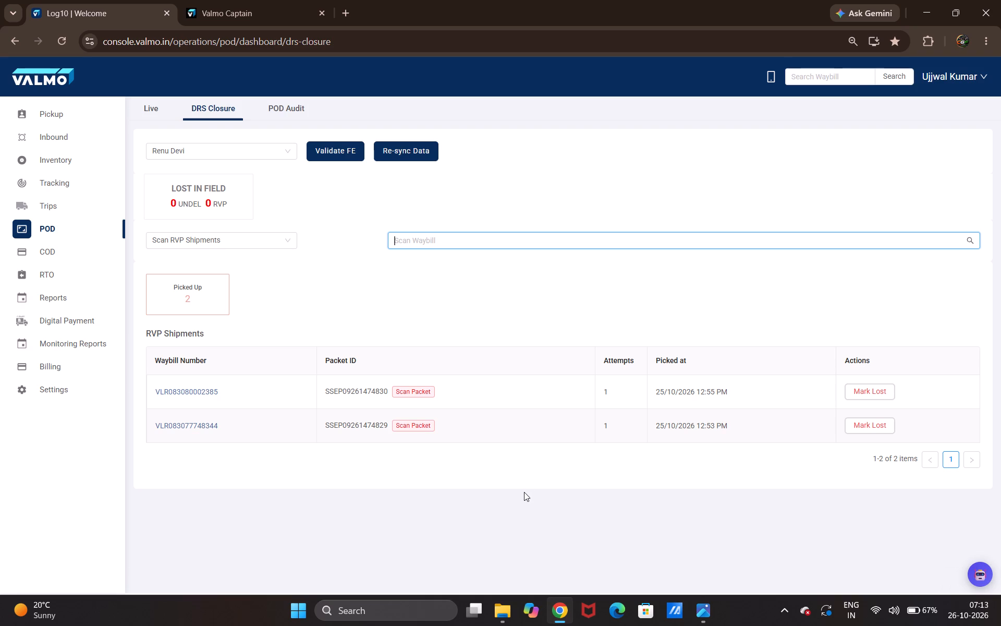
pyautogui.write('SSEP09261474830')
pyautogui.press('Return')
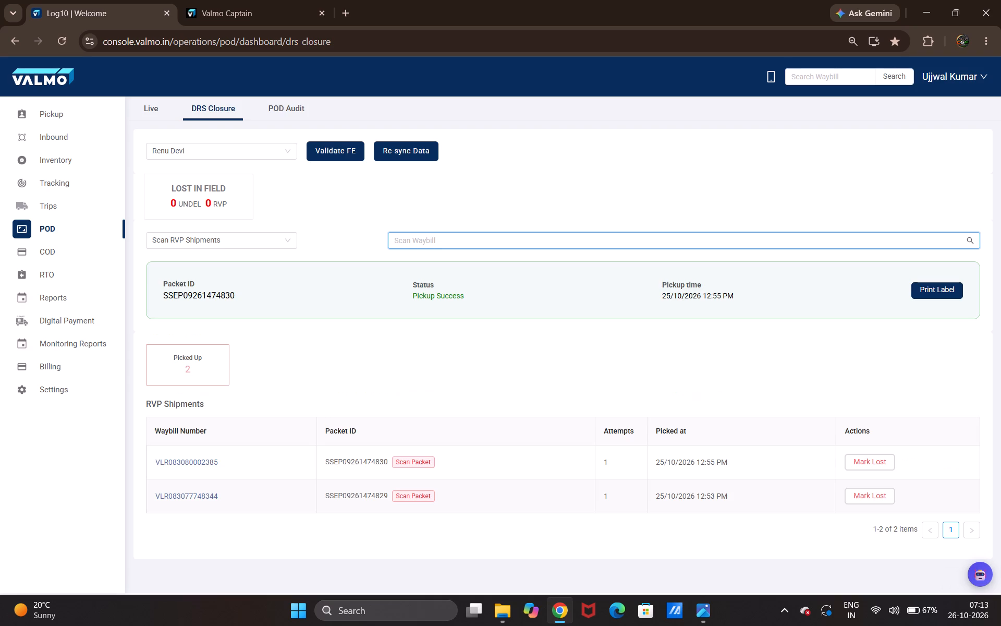
pyautogui.click(930, 290)
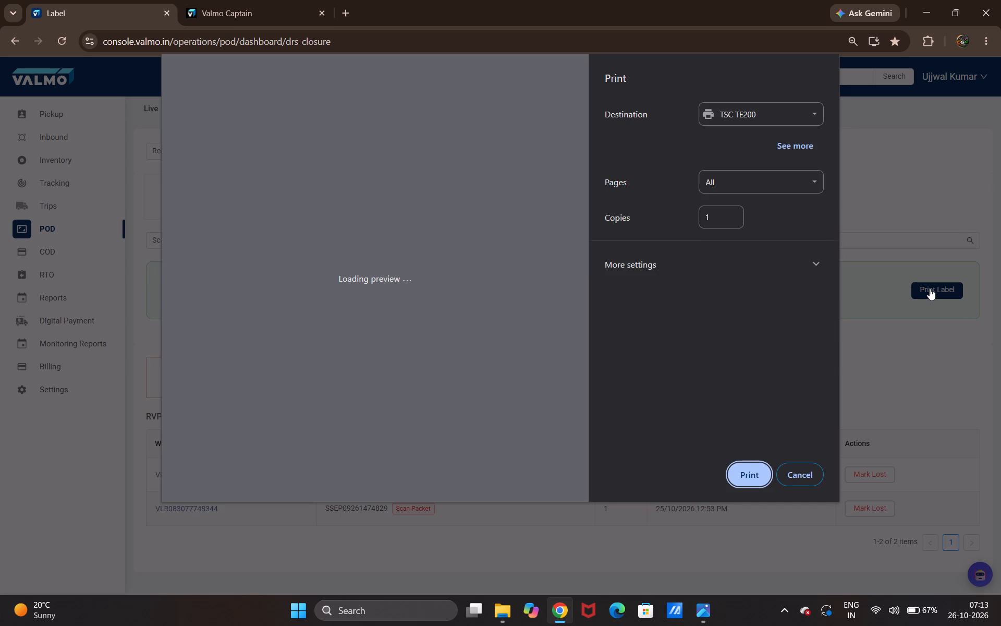
pyautogui.click(752, 467)
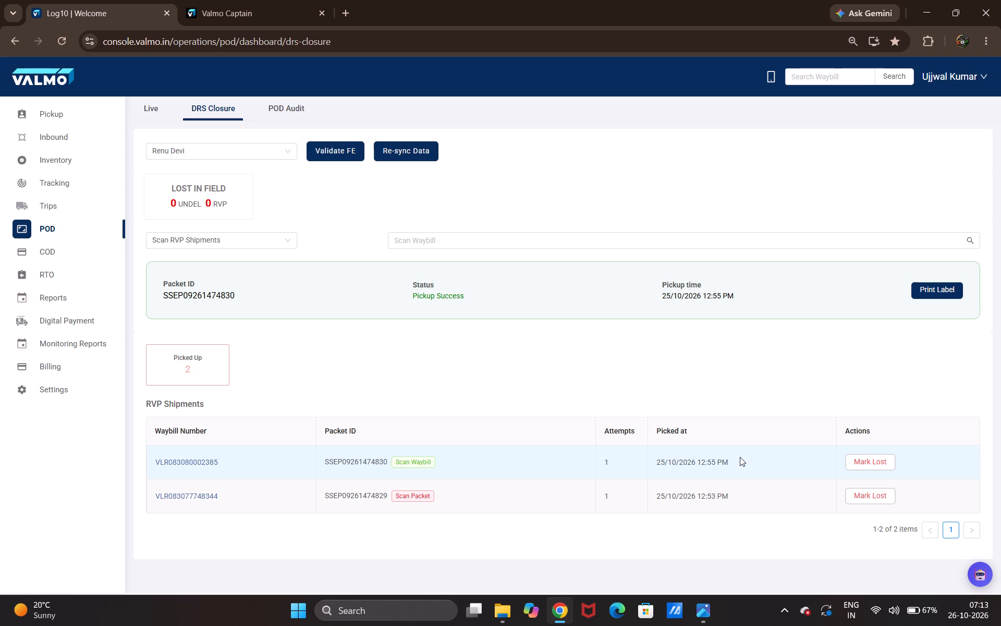
pyautogui.click(431, 236)
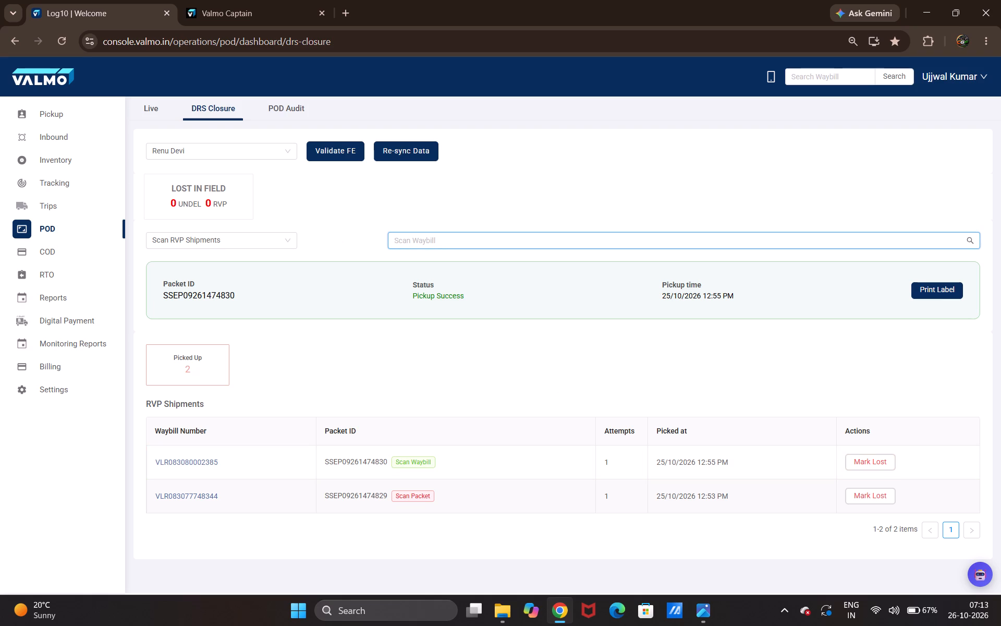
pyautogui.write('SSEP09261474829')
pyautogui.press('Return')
pyautogui.click(937, 287)
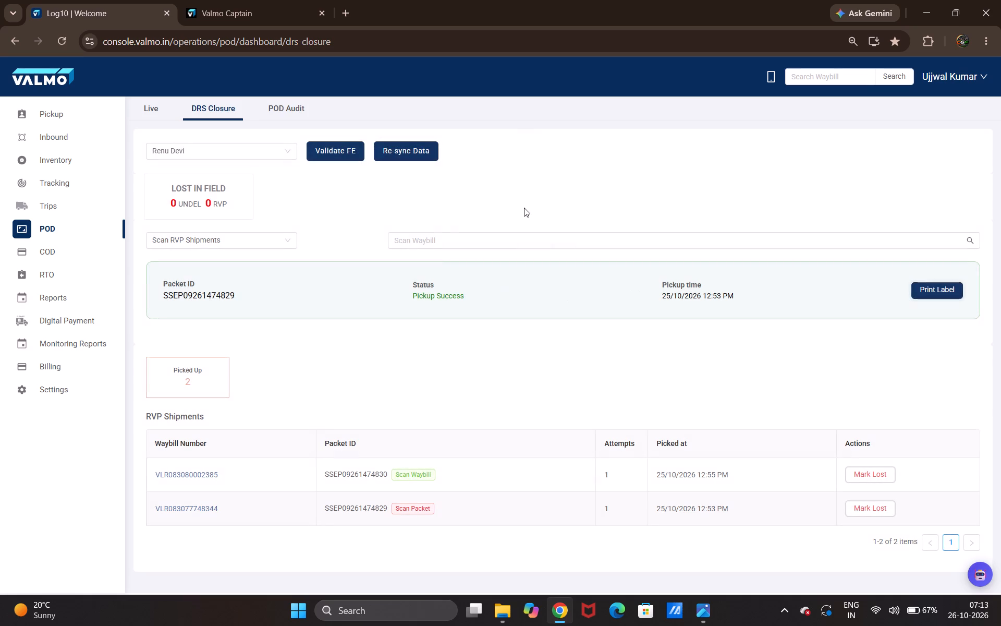
pyautogui.click(741, 475)
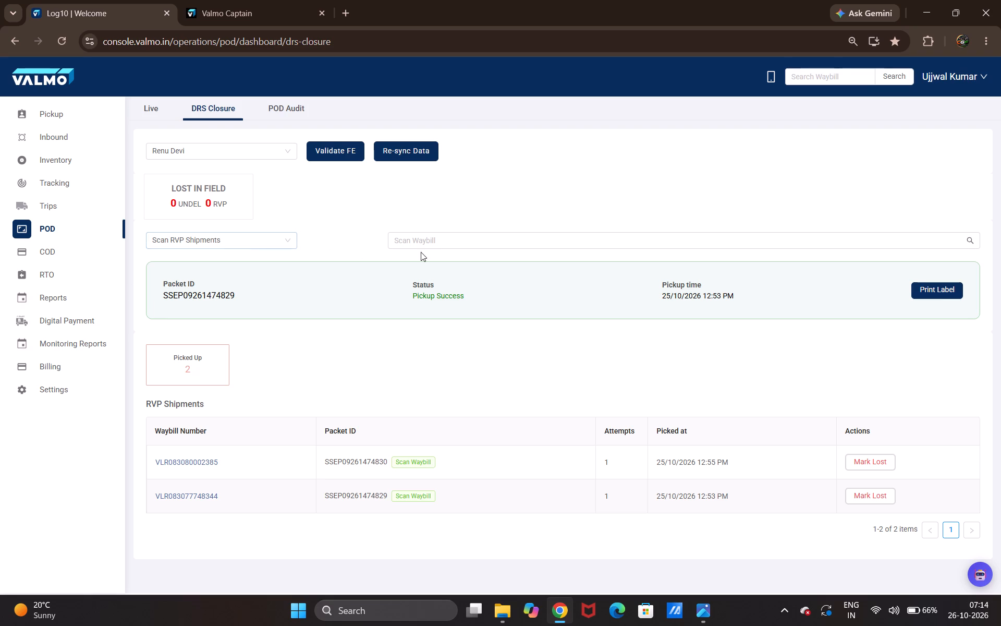
pyautogui.click(422, 234)
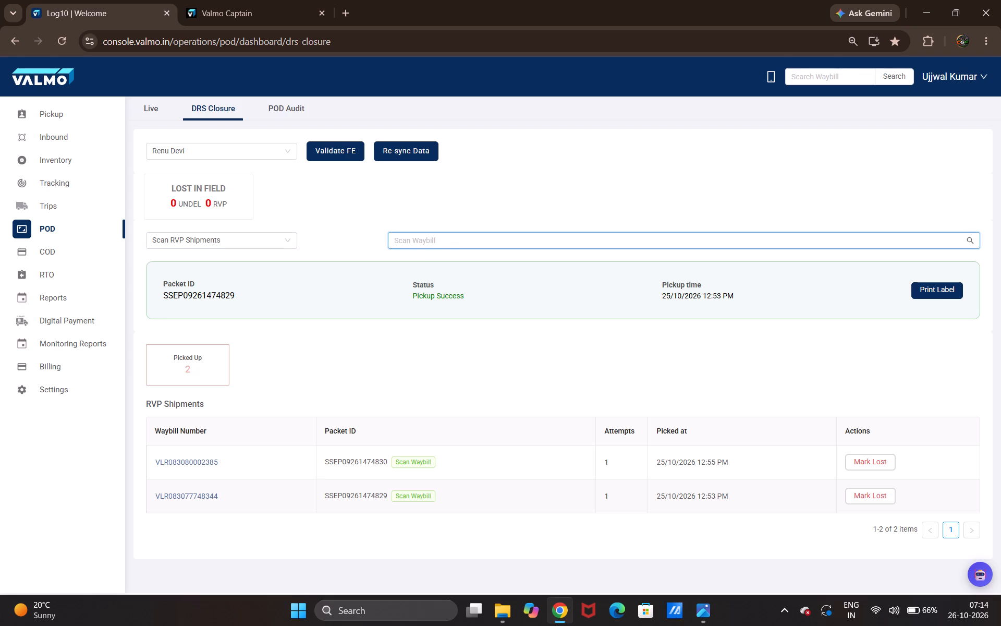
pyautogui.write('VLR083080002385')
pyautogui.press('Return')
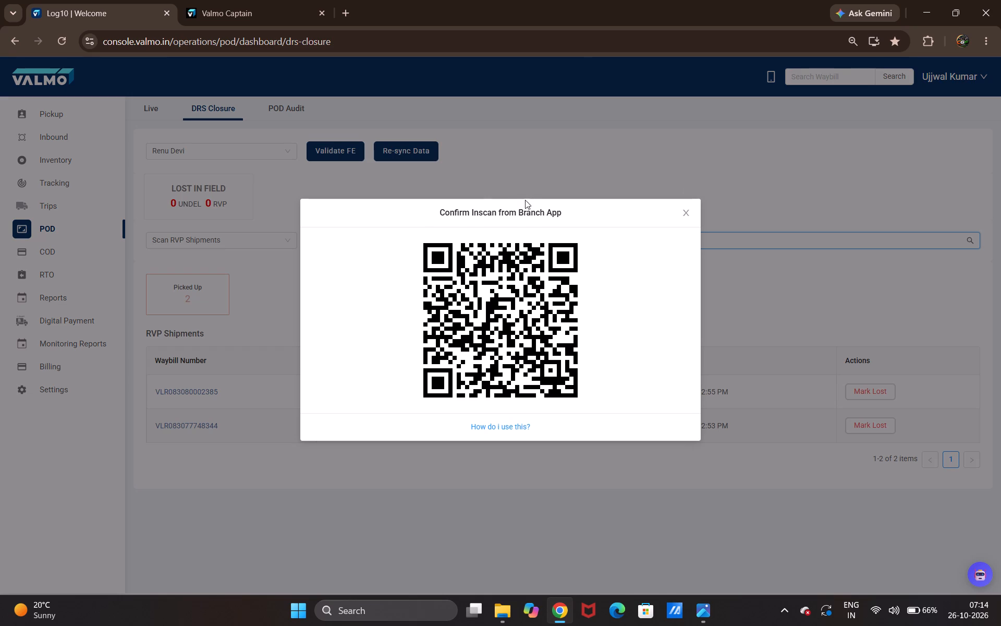
pyautogui.click(686, 213)
pyautogui.click(431, 240)
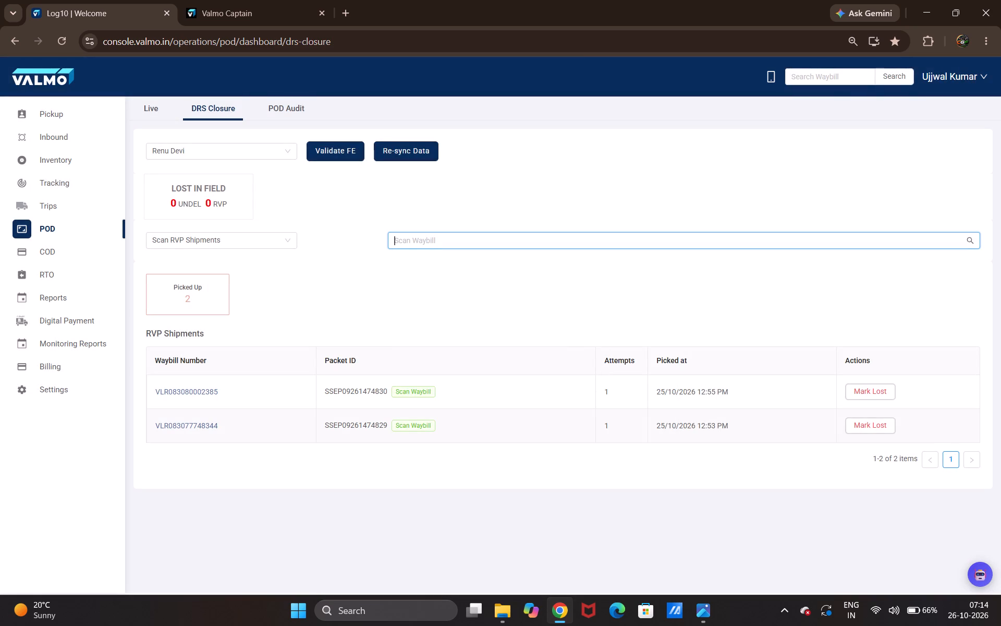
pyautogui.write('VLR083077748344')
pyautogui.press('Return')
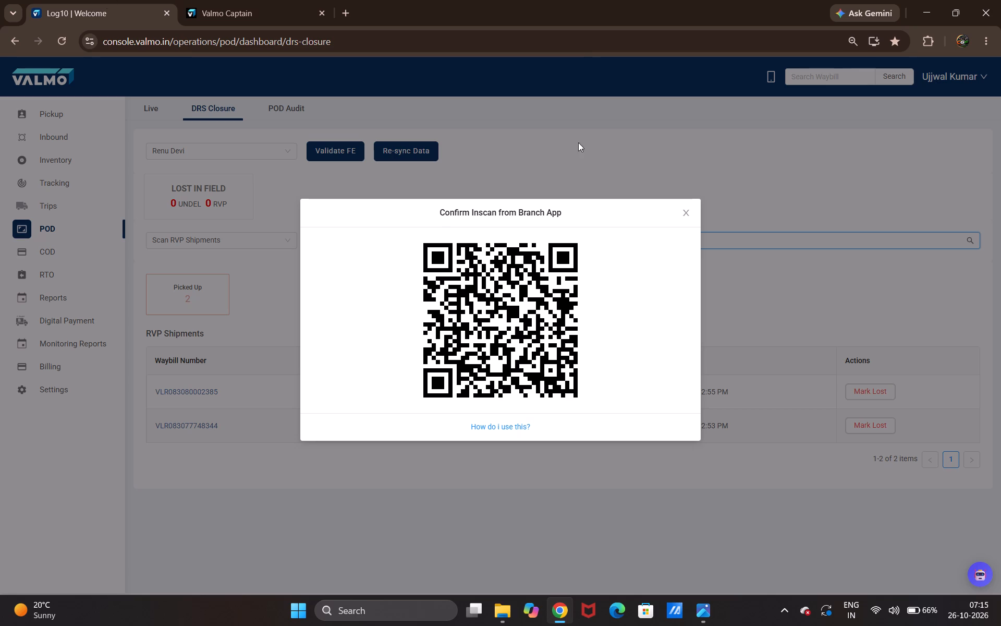
pyautogui.click(694, 207)
pyautogui.click(692, 210)
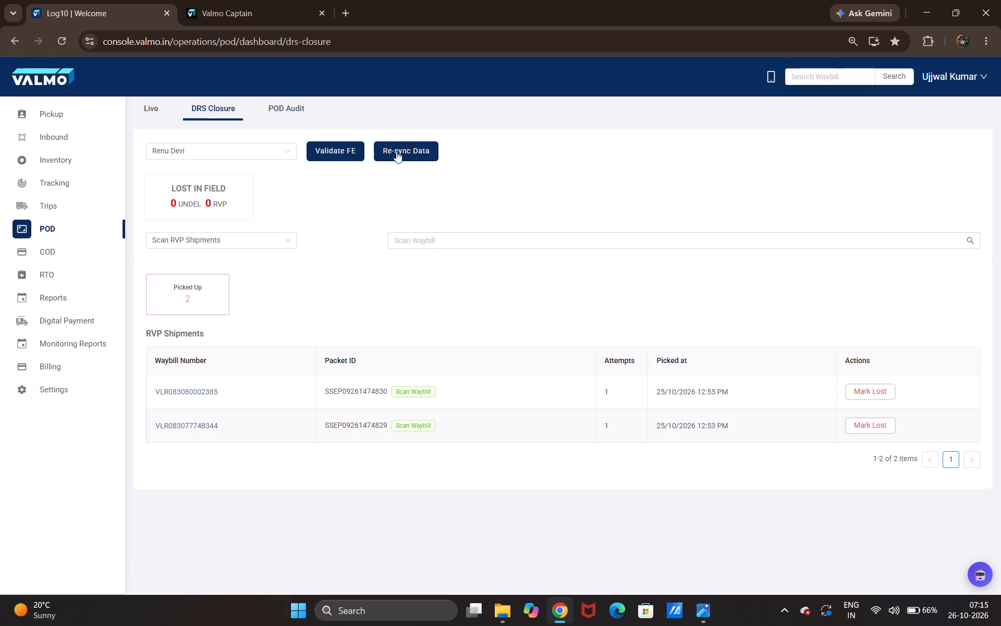
# Re-sync the selected delivery executive's DRS data and back out of the cash collection entry without an amount.
pyautogui.click(396, 152)
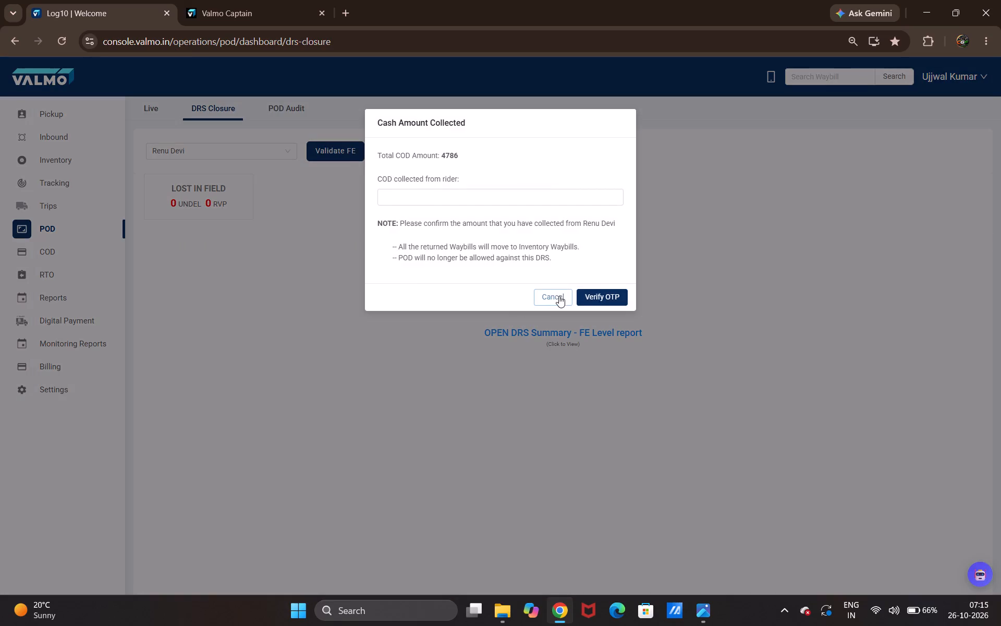
pyautogui.click(559, 296)
# Open the reverse pickup management list.
pyautogui.click(52, 115)
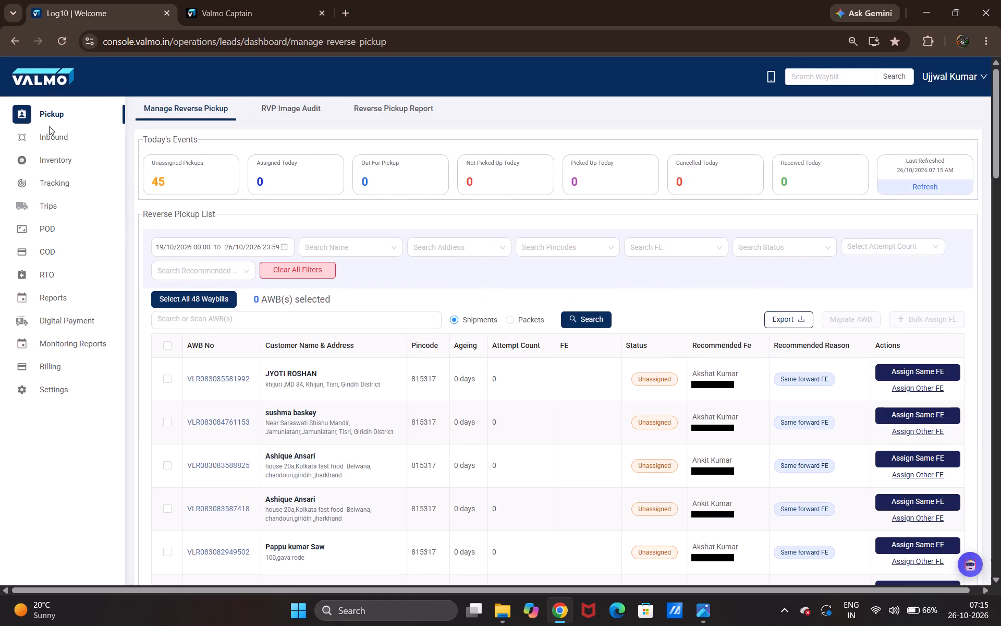